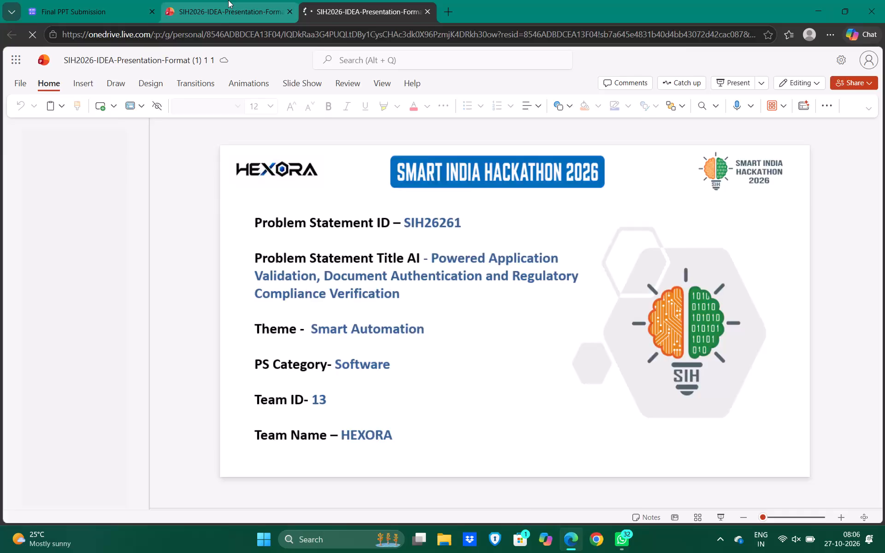
On the Technical Approach slide, turn the full Drive Video Link URL into a hyperlink pointing to that same address.
click(228, 0)
click(350, 0)
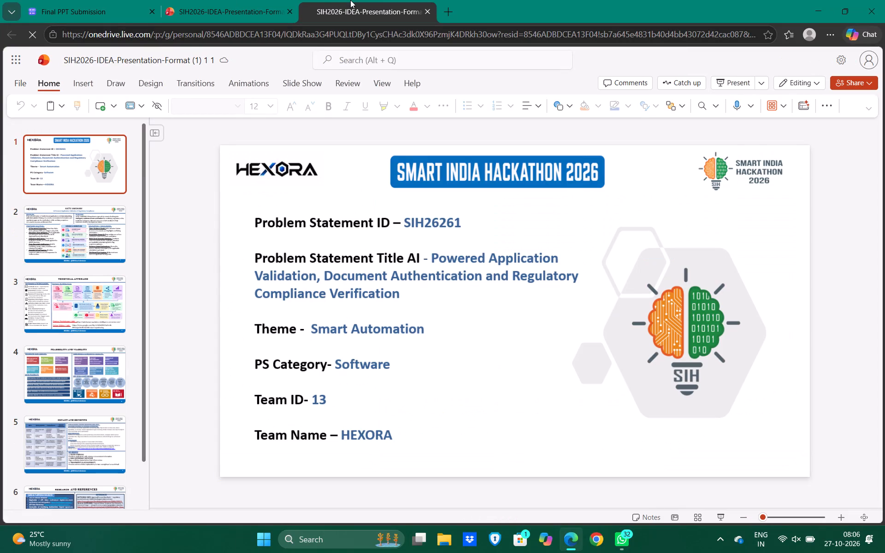
click(87, 304)
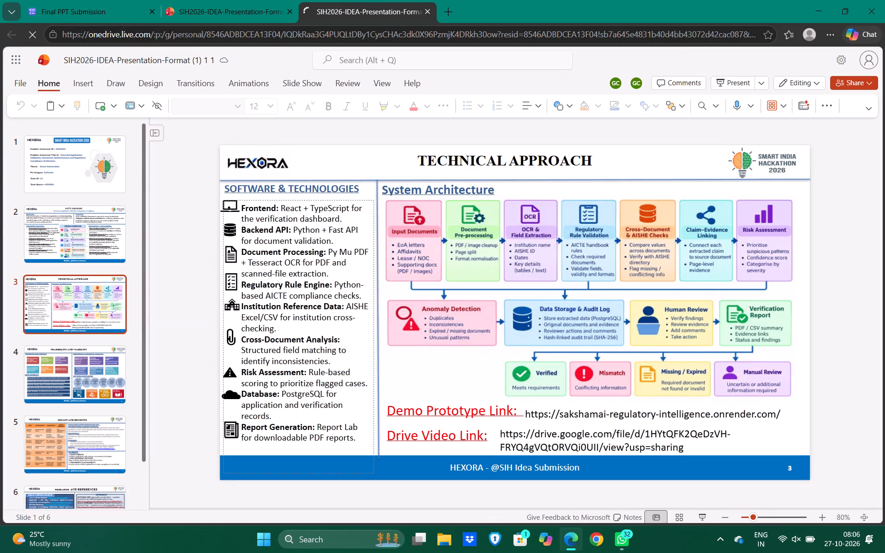
click(572, 447)
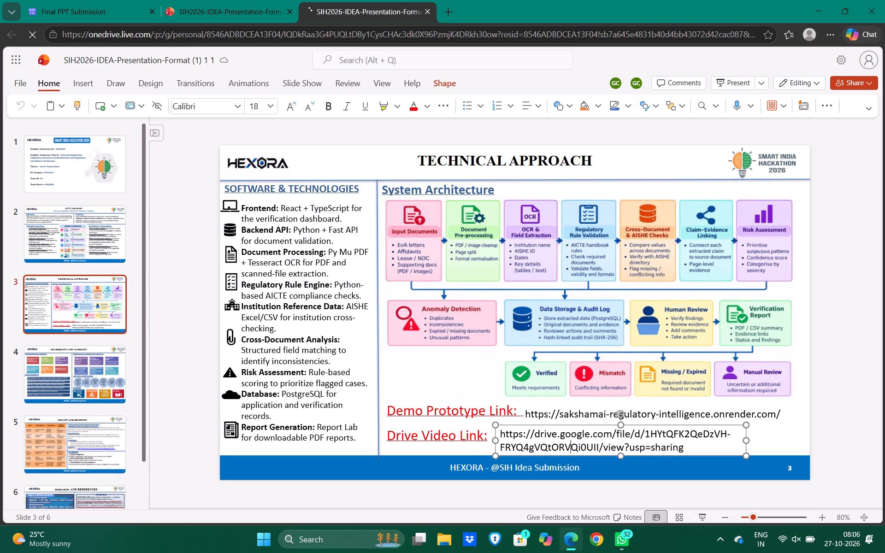
drag(702, 445, 554, 433)
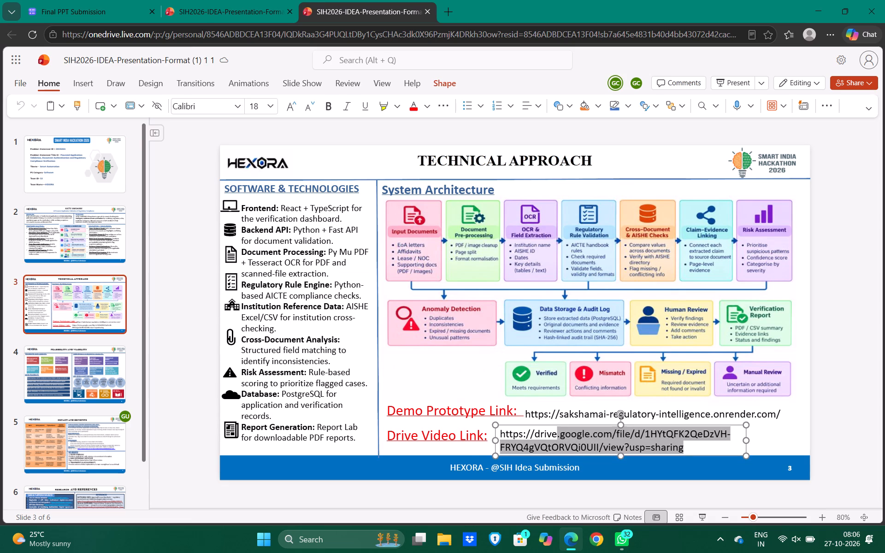
drag(554, 433, 501, 429)
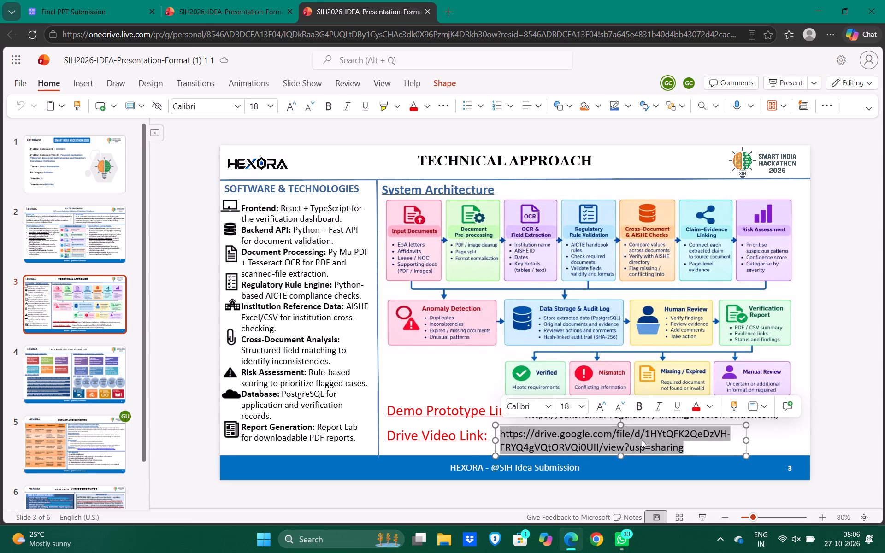
key(ctrl+c)
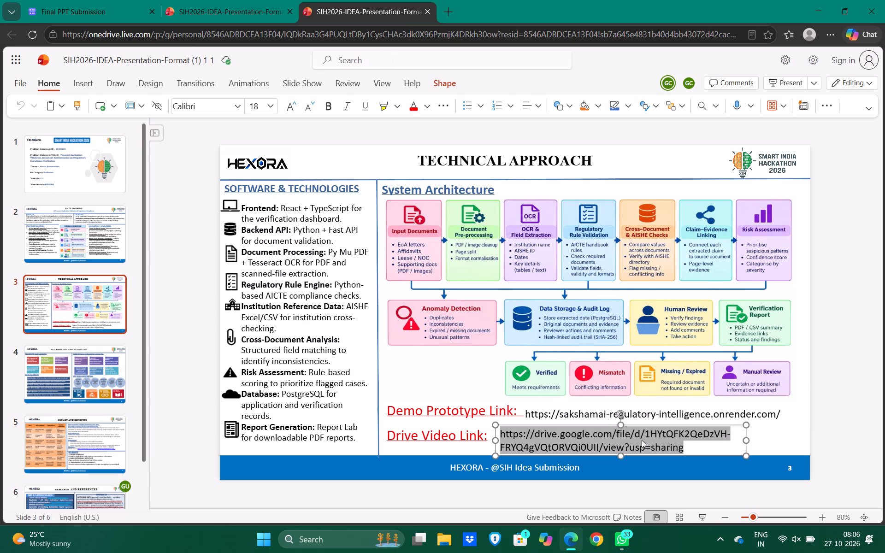
right_click(642, 440)
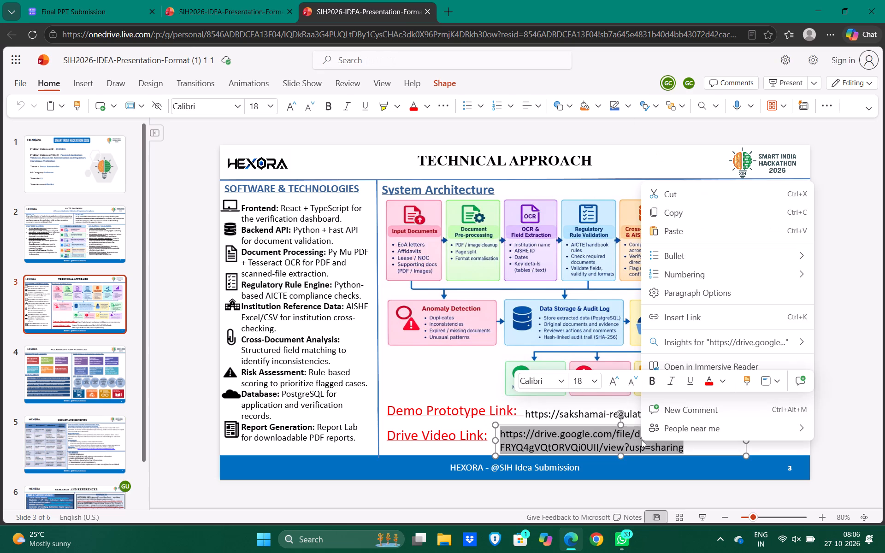
click(674, 312)
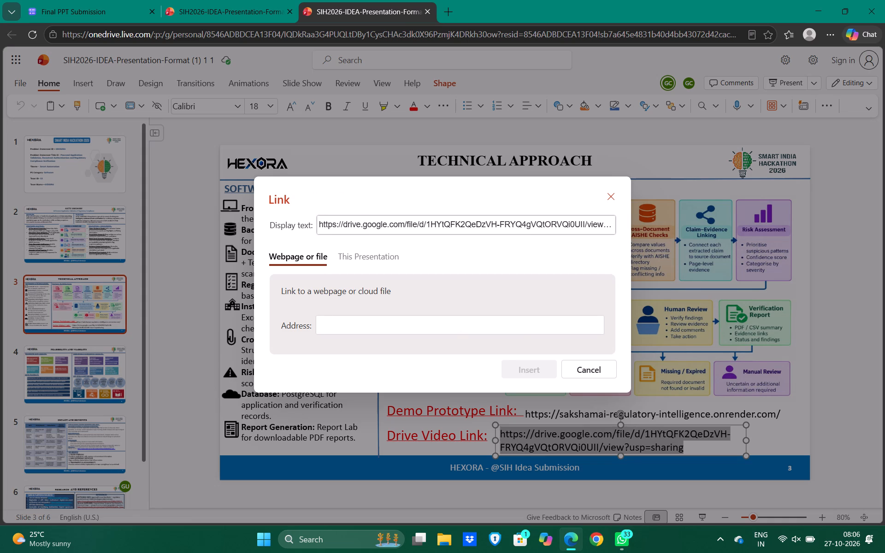
key(ctrl+v)
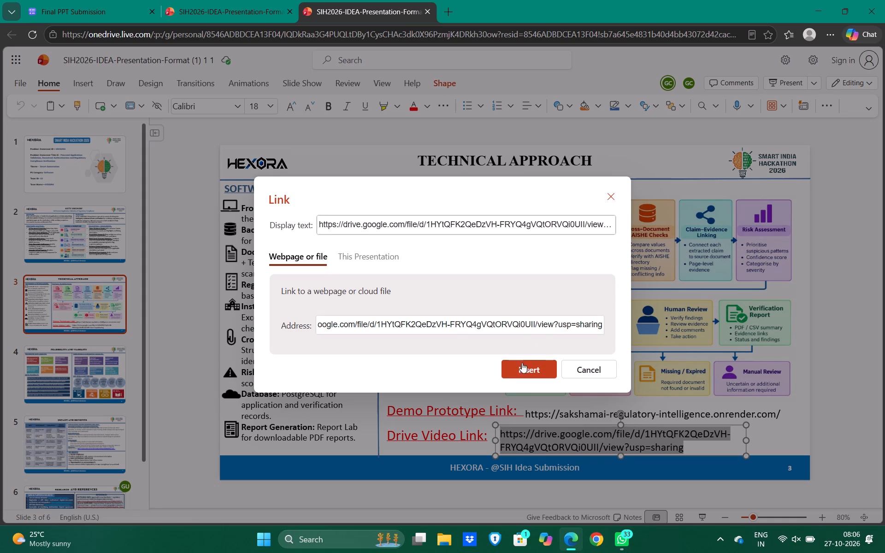
click(525, 367)
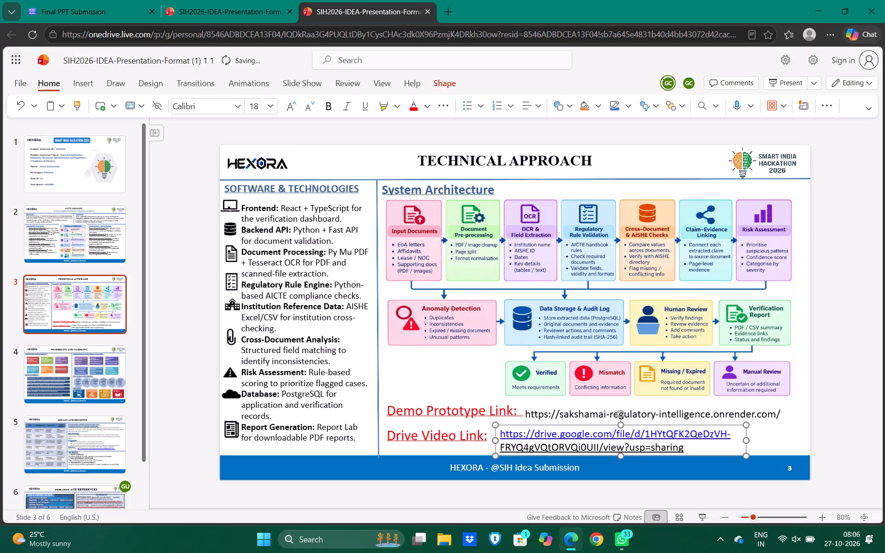
click(727, 420)
click(787, 412)
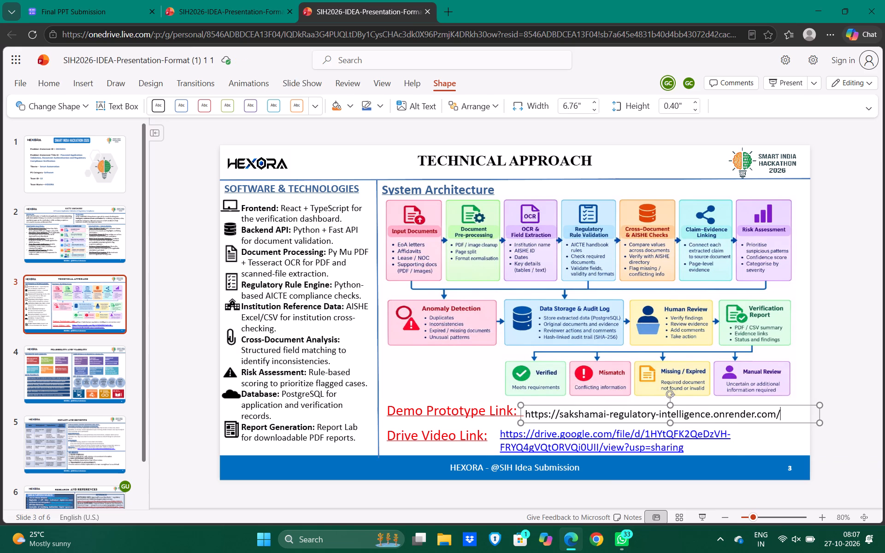
drag(787, 412, 518, 421)
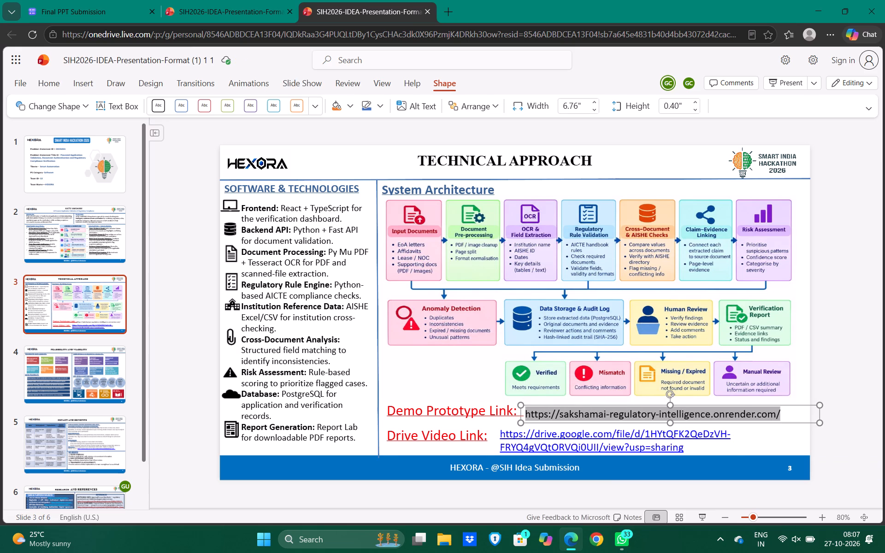
drag(518, 421, 518, 421)
key(ctrl+c)
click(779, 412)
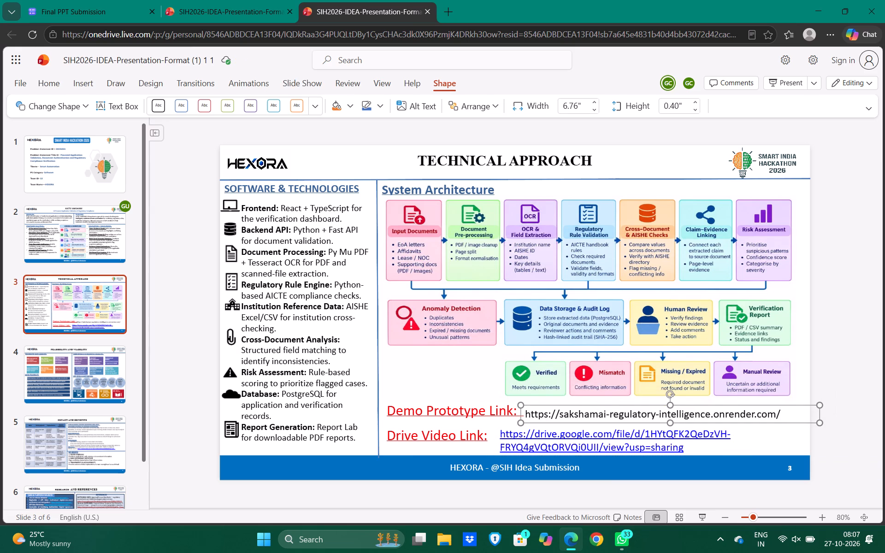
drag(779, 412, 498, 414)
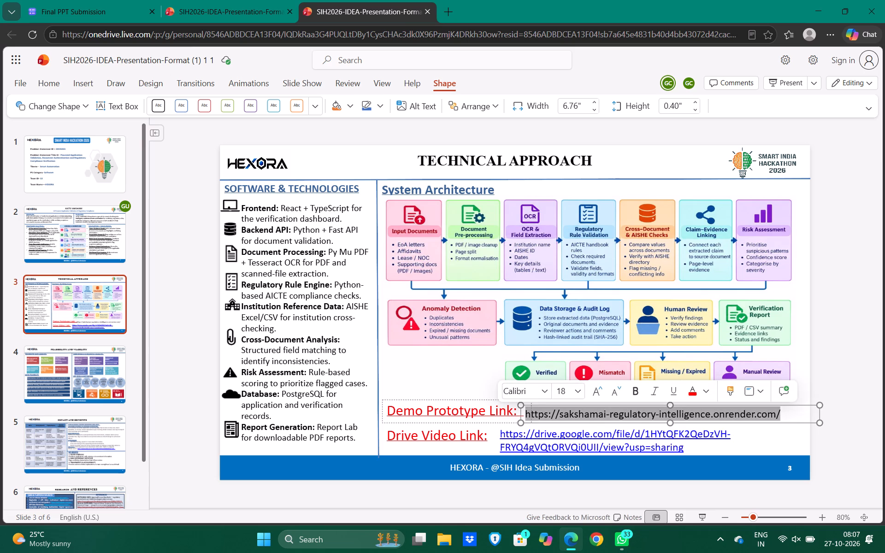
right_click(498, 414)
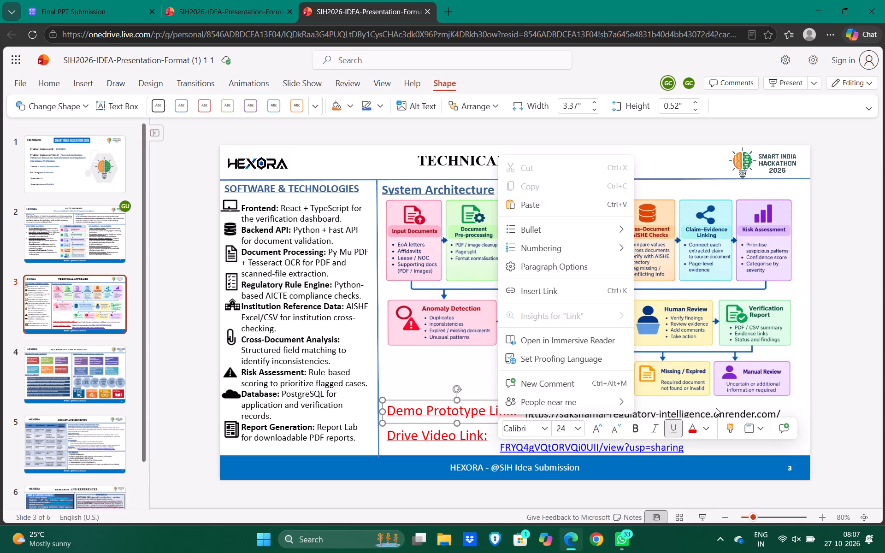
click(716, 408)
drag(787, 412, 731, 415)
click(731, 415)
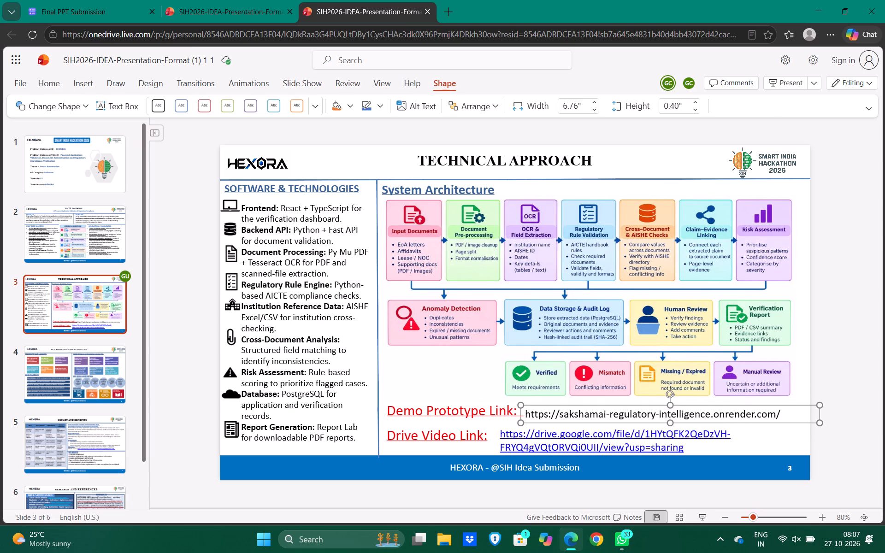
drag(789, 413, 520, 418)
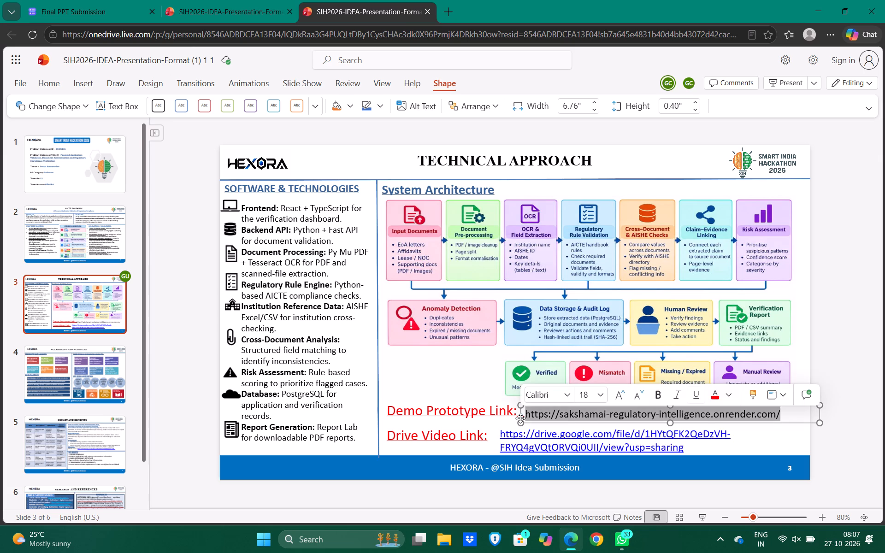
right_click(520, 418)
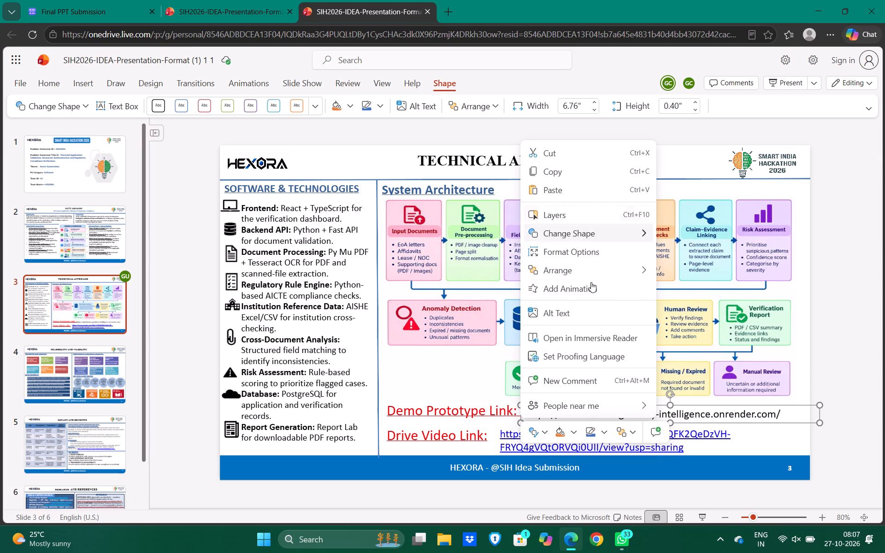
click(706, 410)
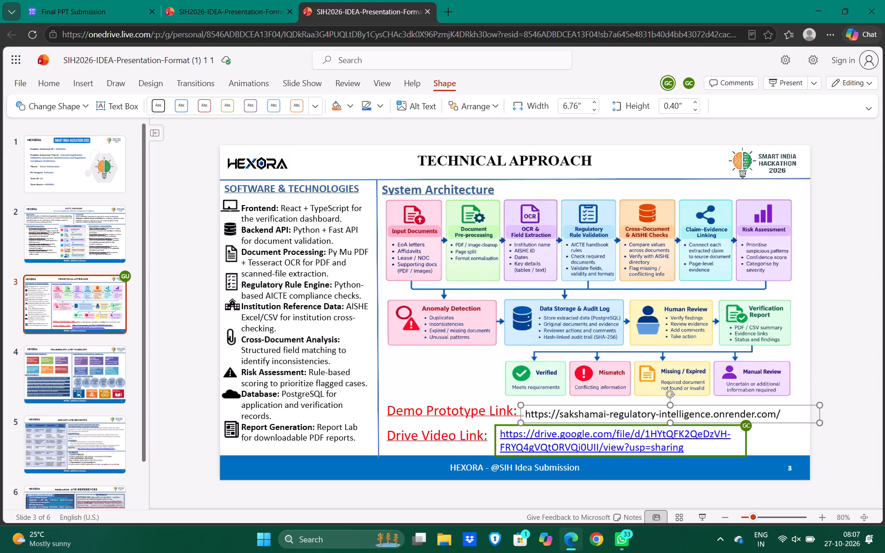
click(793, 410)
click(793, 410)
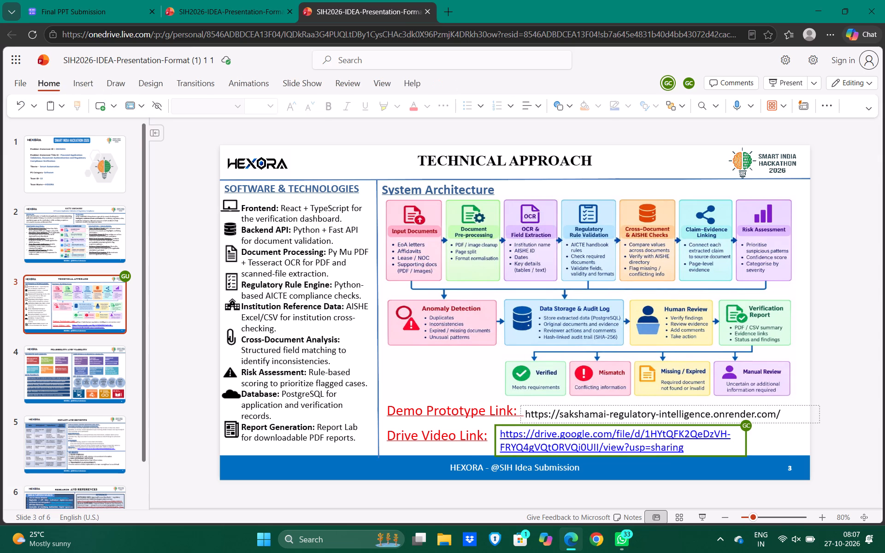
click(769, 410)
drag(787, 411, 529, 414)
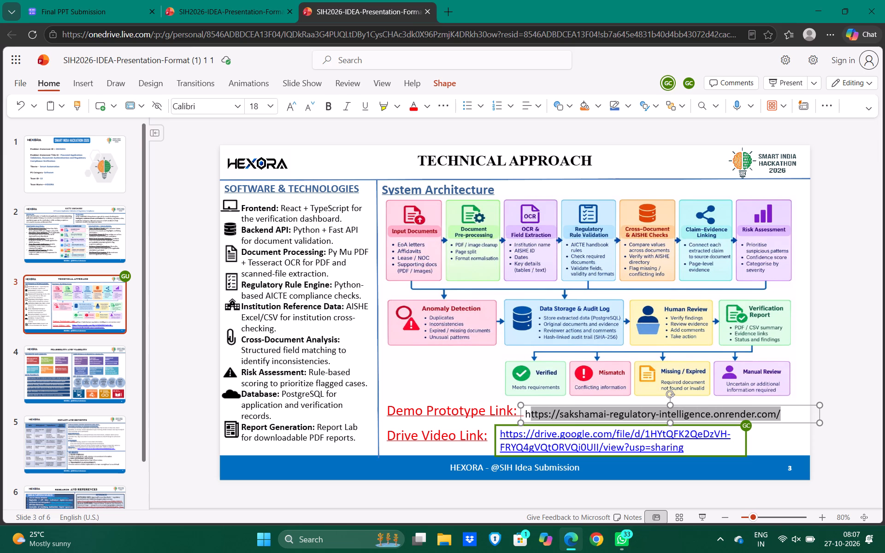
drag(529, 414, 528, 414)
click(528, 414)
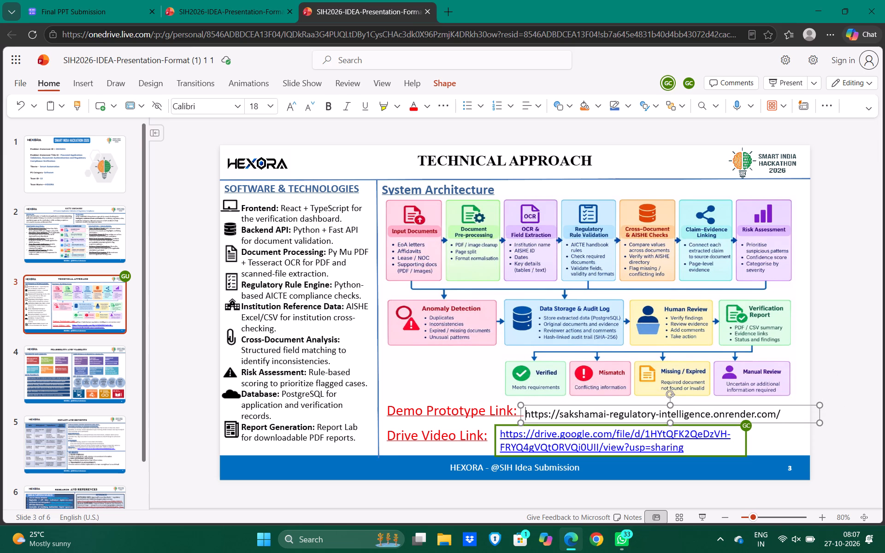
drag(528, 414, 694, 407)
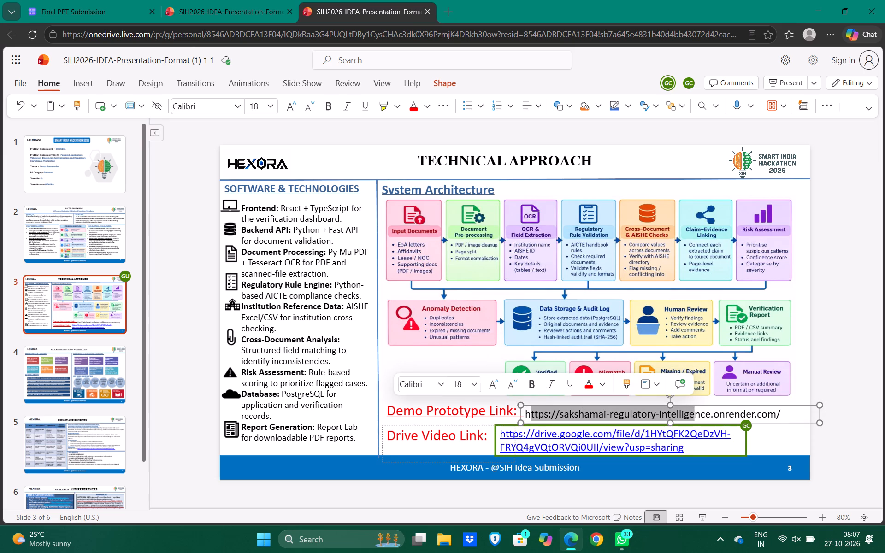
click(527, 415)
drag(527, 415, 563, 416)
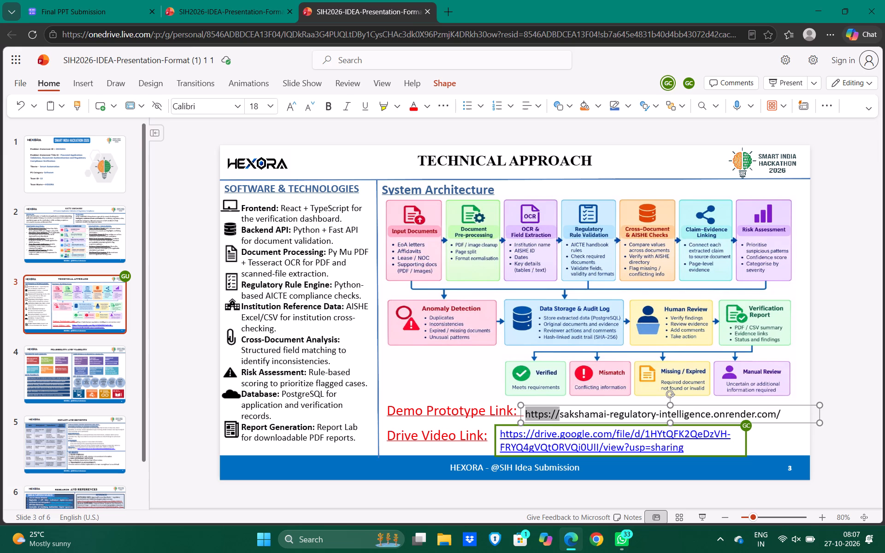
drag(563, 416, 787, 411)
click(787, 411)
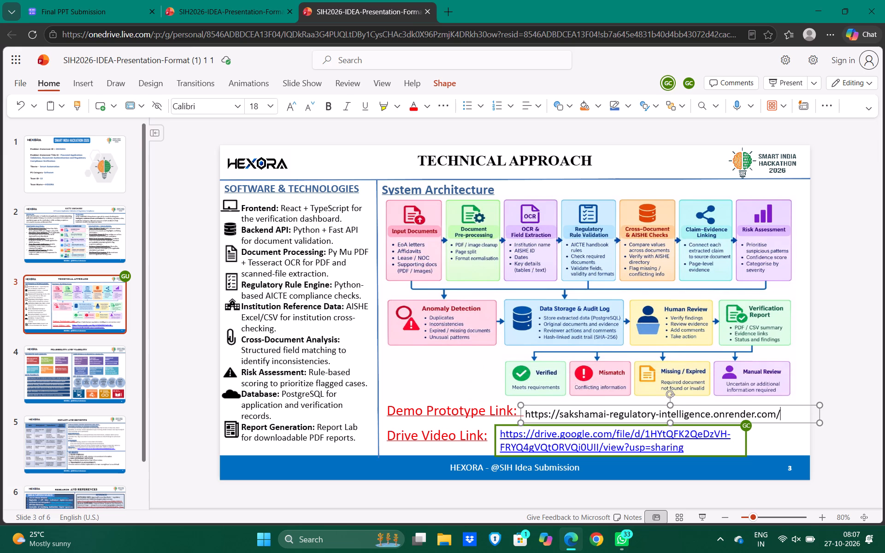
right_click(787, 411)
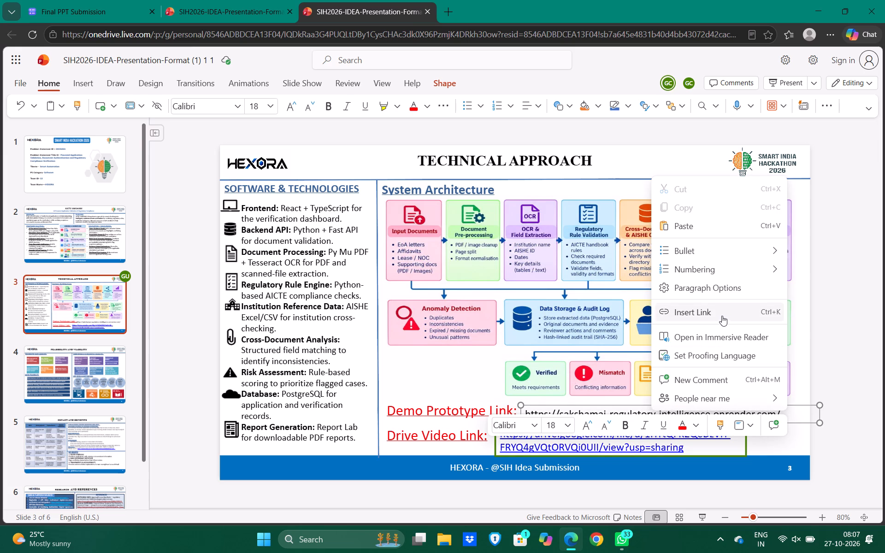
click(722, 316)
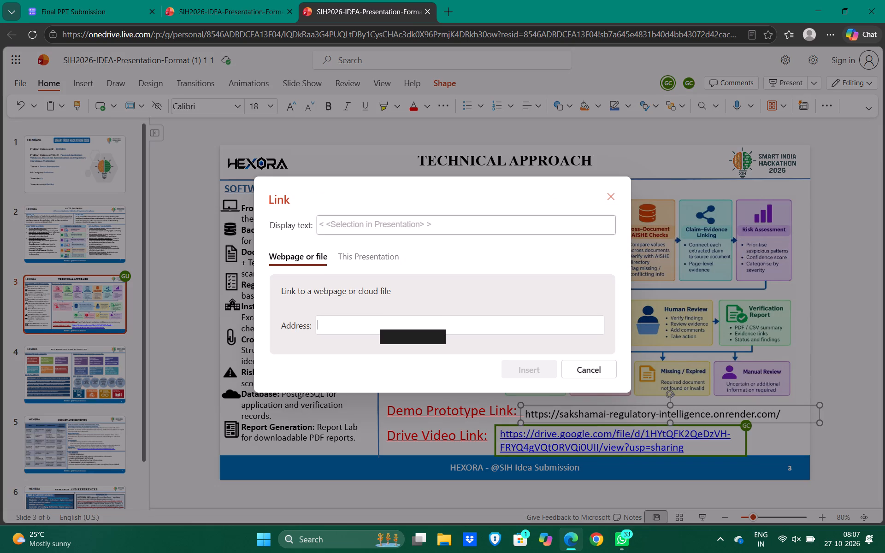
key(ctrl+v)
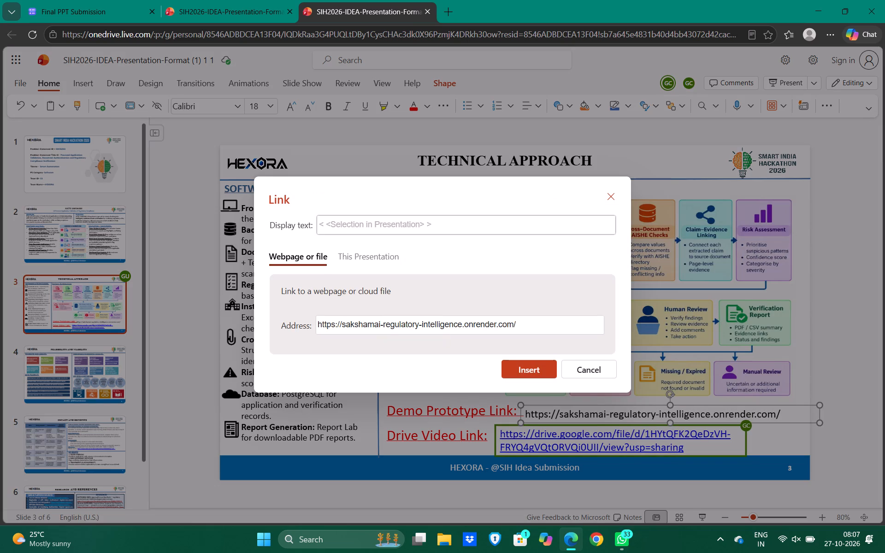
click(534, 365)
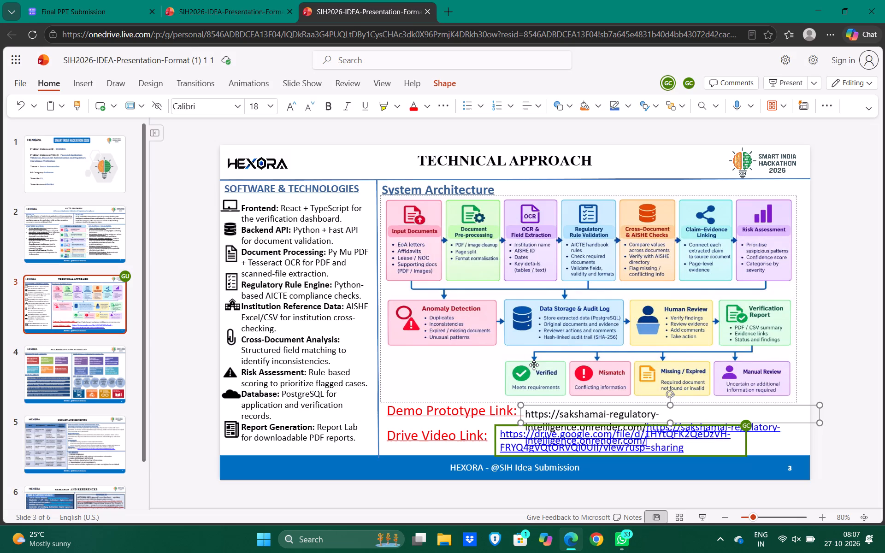
Delete all text, both the plain and the linked URL, from the text box beside Demo Prototype Link.
click(776, 430)
drag(776, 430, 813, 400)
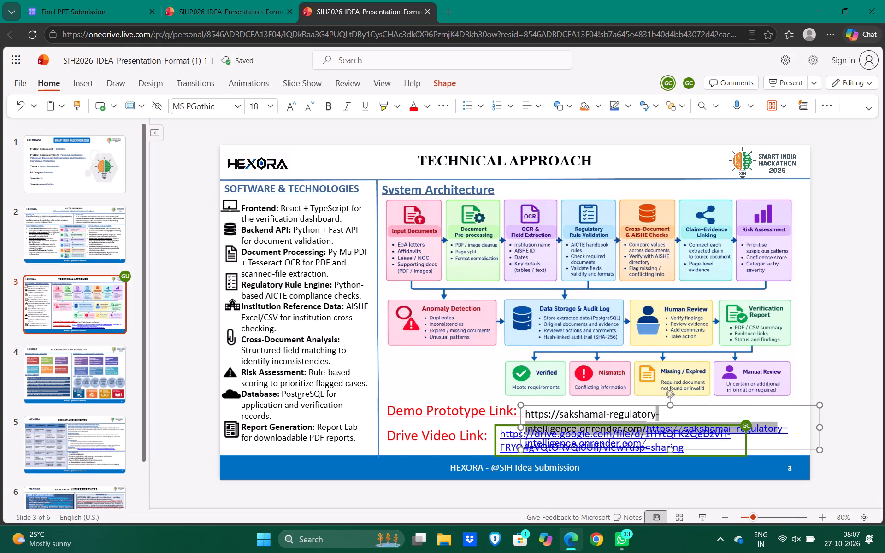
drag(813, 400, 526, 423)
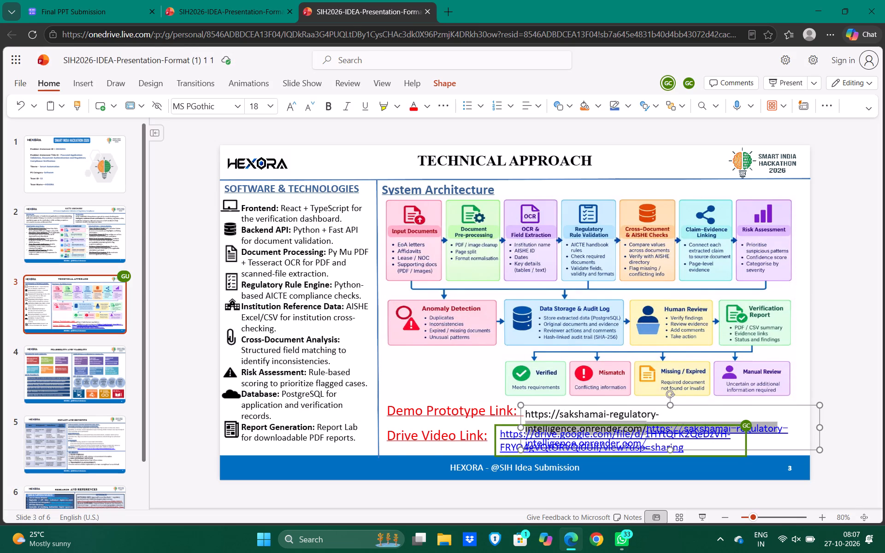
drag(526, 423, 525, 413)
key(BackSpace)
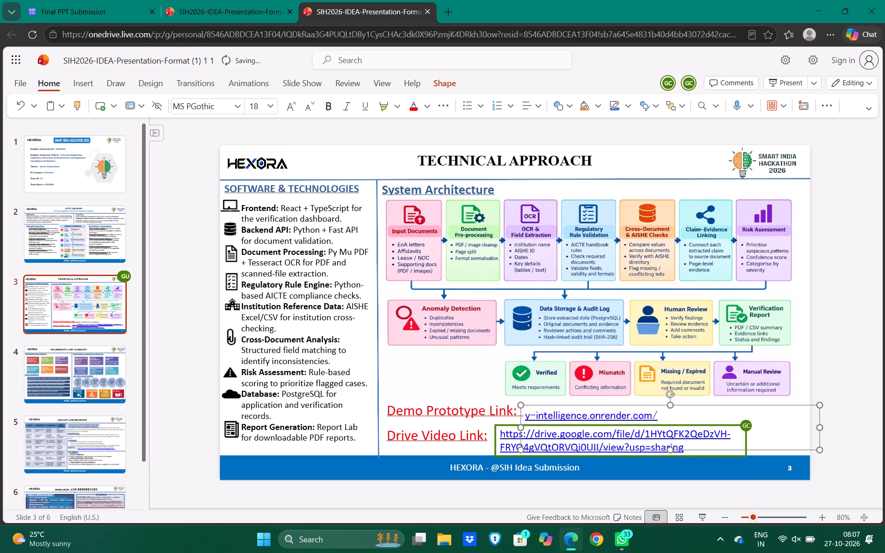
drag(673, 418, 628, 418)
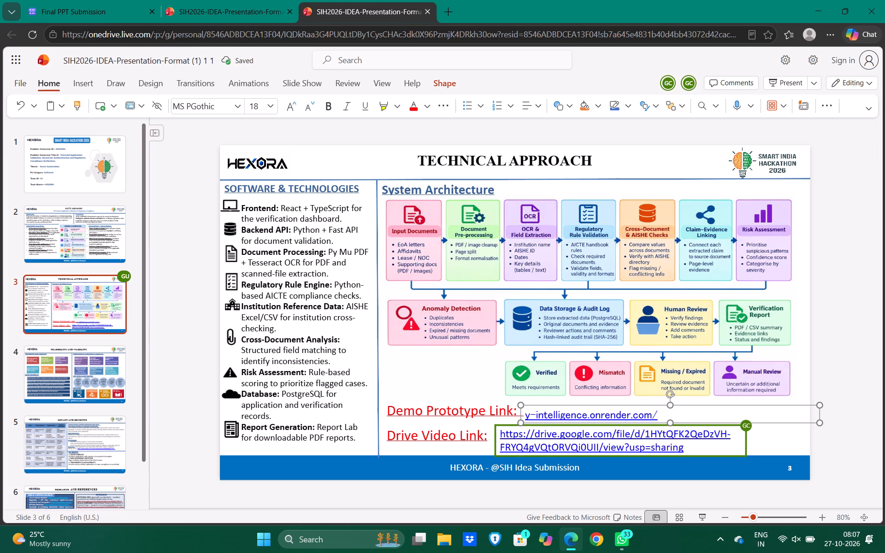
drag(628, 418, 525, 409)
key(BackSpace)
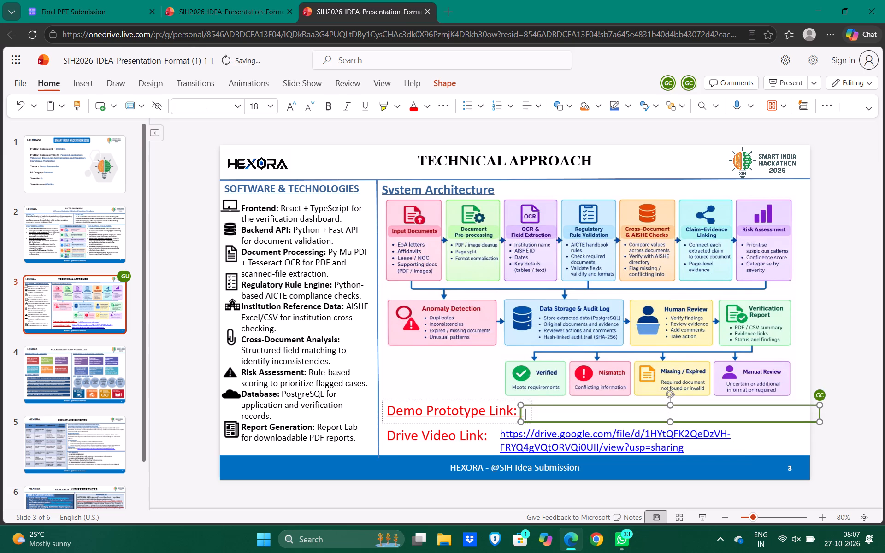
Discard the empty text box beside Demo Prototype Link on the Technical Approach slide.
click(675, 404)
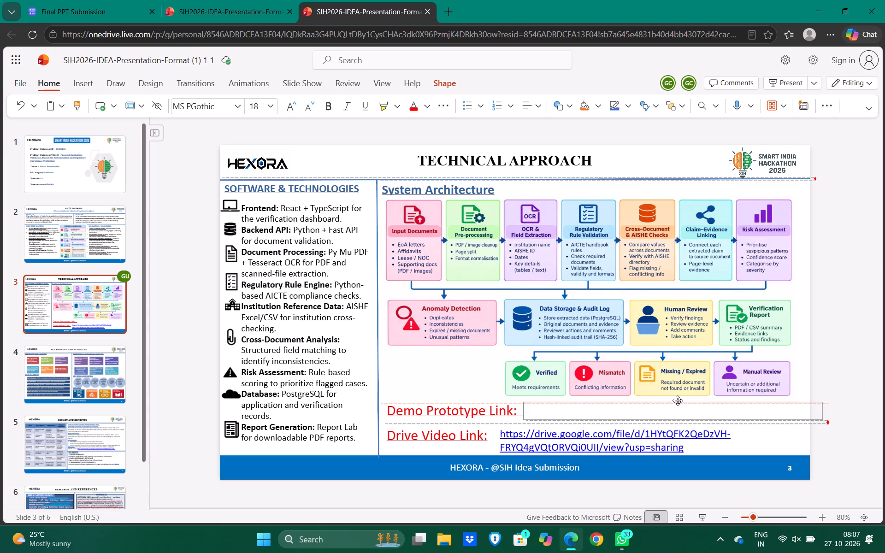
click(567, 410)
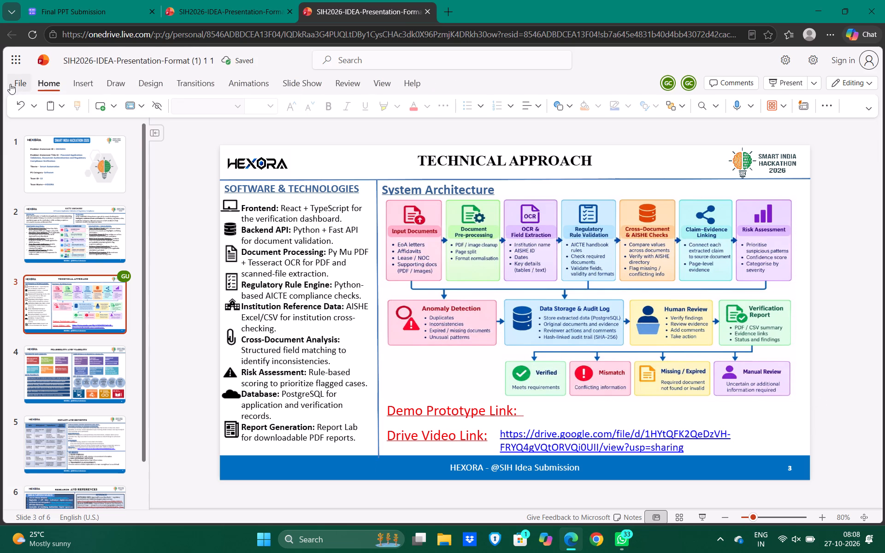
click(71, 83)
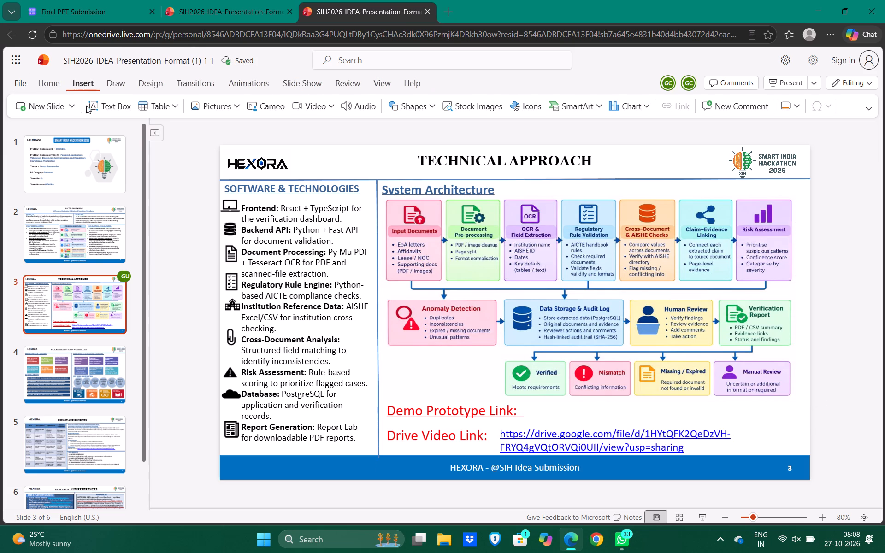
click(97, 105)
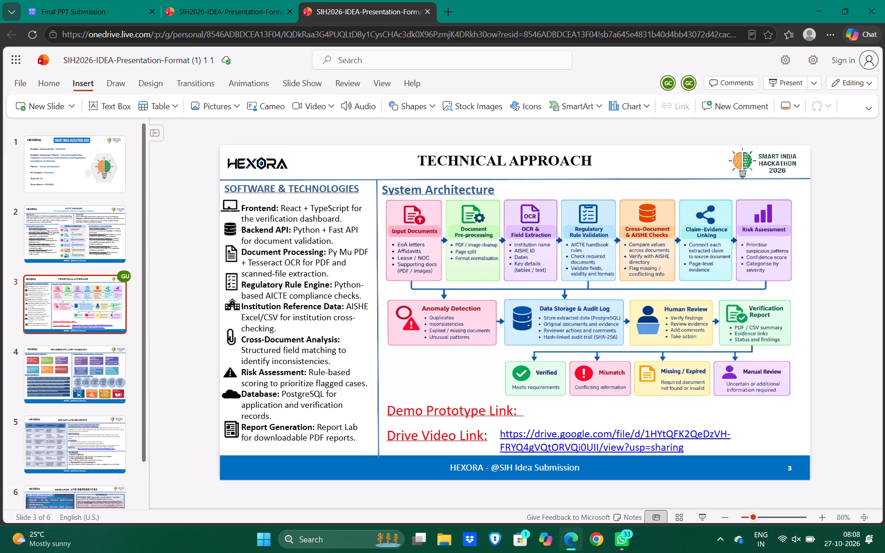
drag(528, 402, 667, 423)
drag(667, 423, 799, 421)
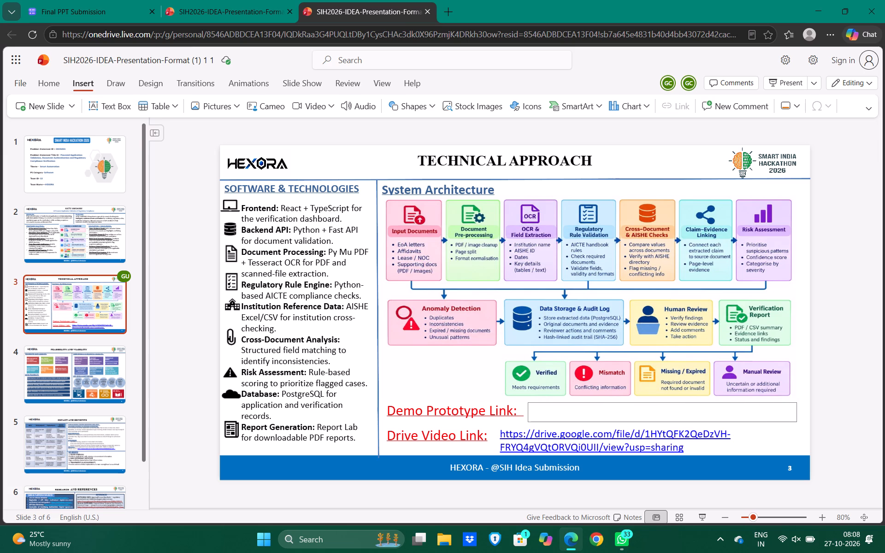
drag(799, 421, 805, 420)
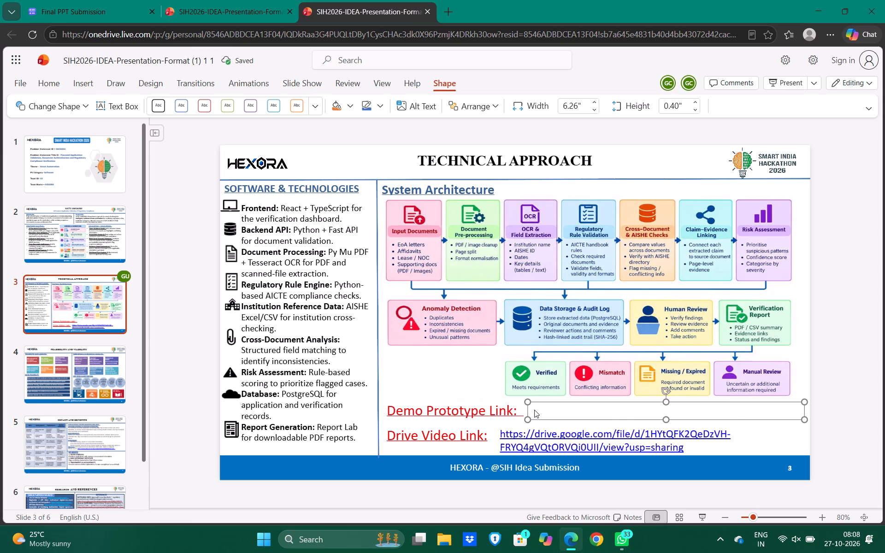
key(ctrl+v)
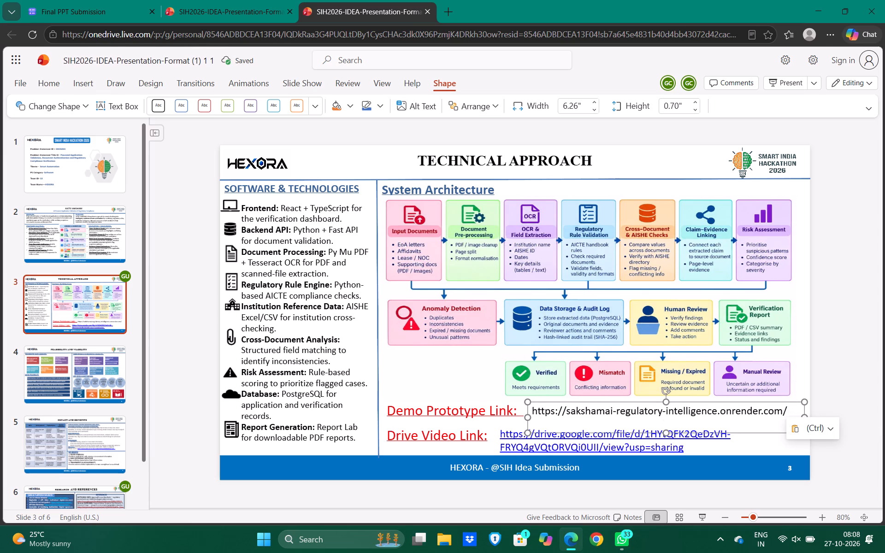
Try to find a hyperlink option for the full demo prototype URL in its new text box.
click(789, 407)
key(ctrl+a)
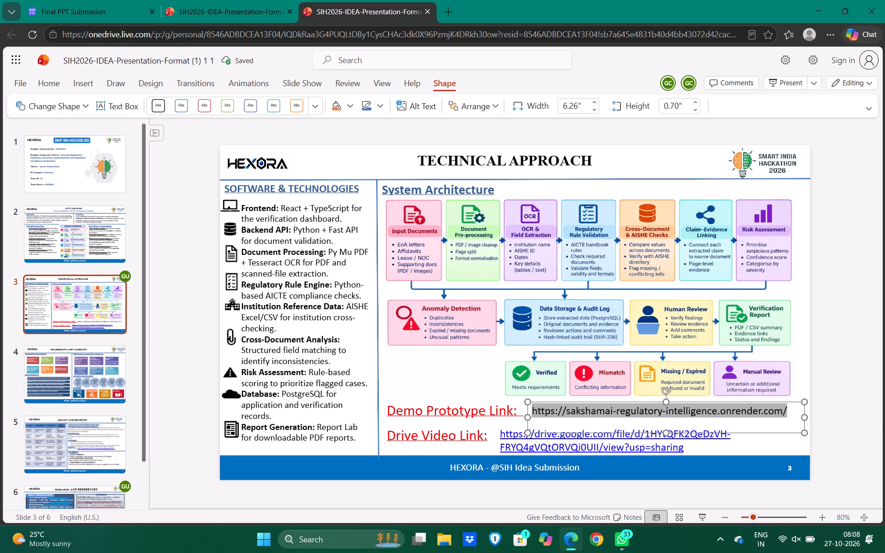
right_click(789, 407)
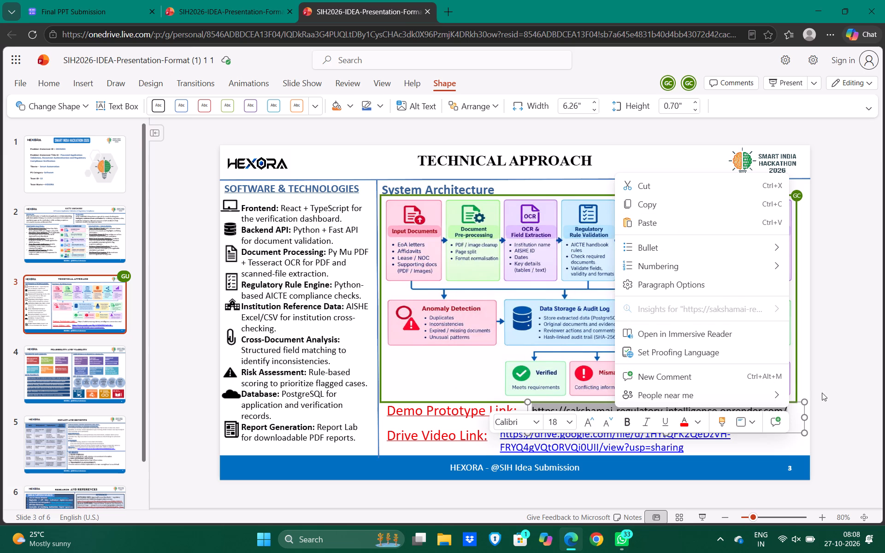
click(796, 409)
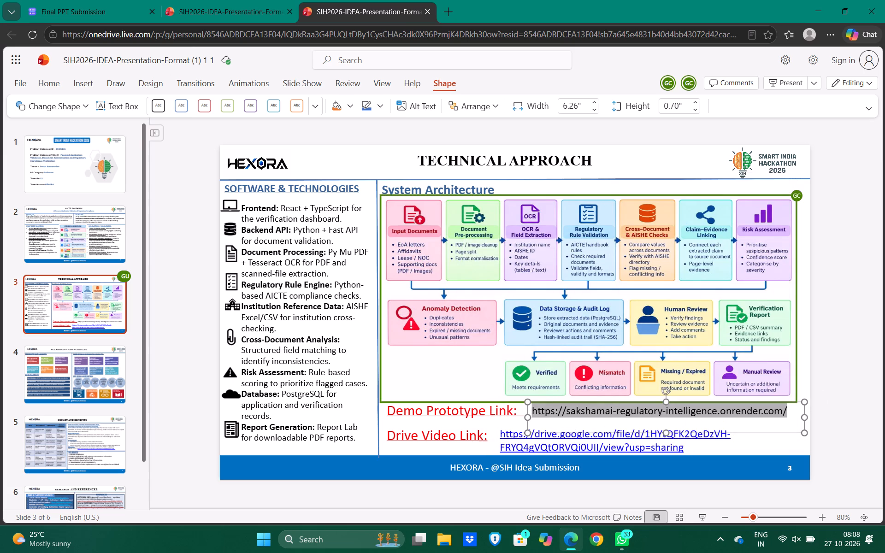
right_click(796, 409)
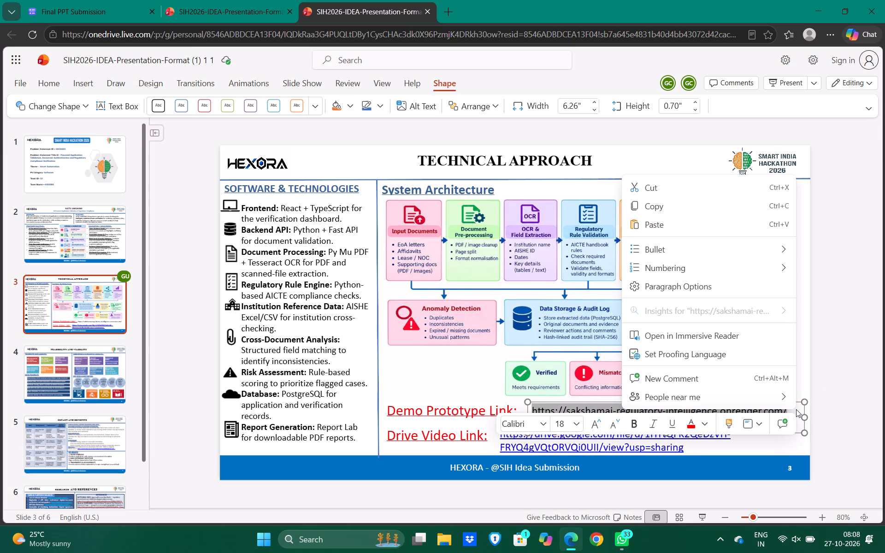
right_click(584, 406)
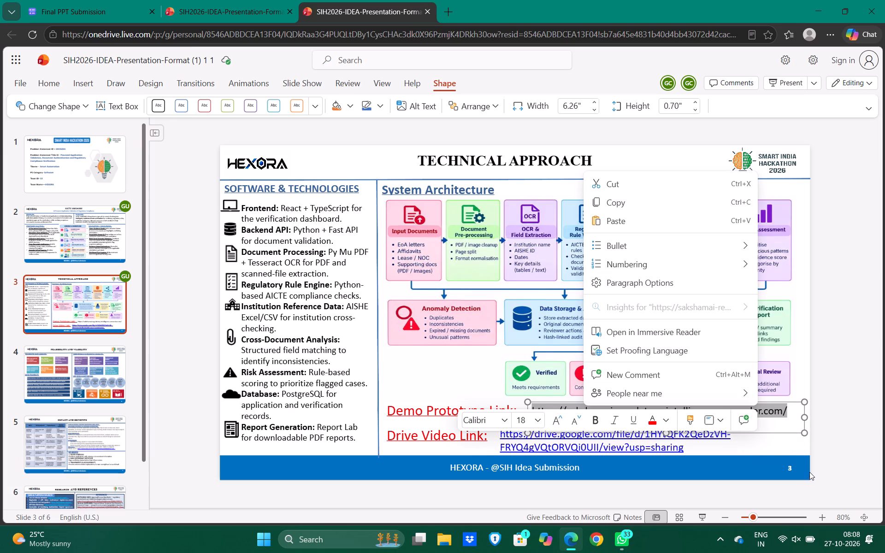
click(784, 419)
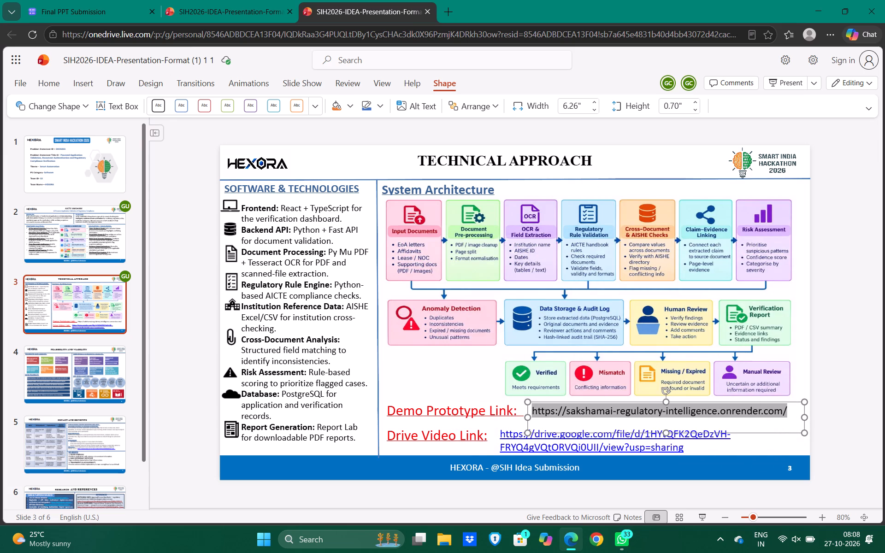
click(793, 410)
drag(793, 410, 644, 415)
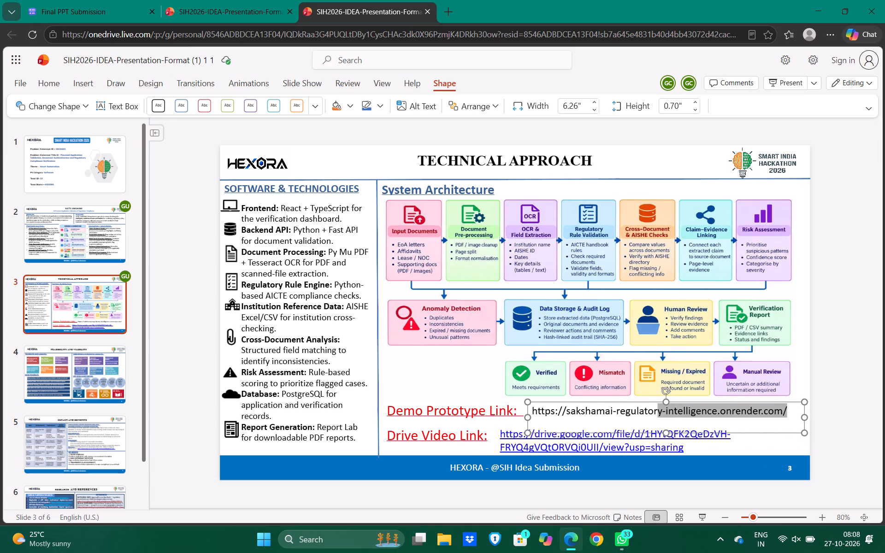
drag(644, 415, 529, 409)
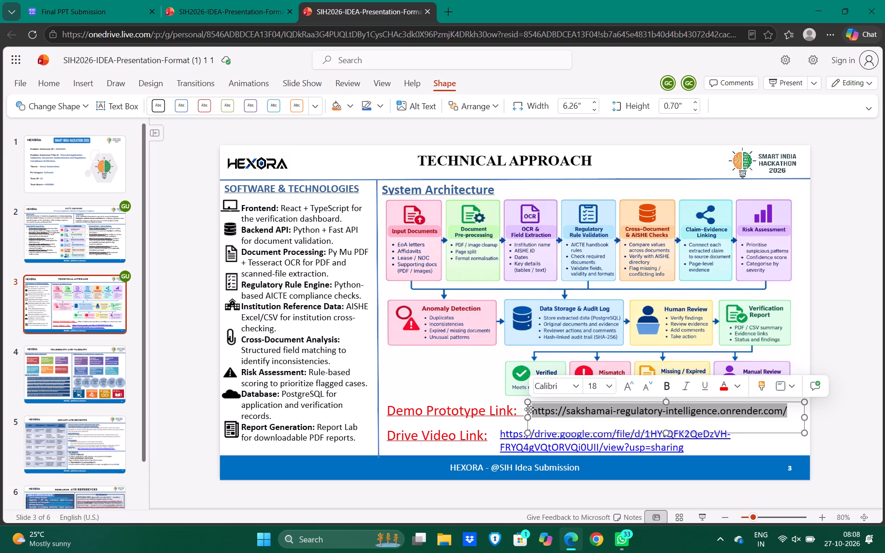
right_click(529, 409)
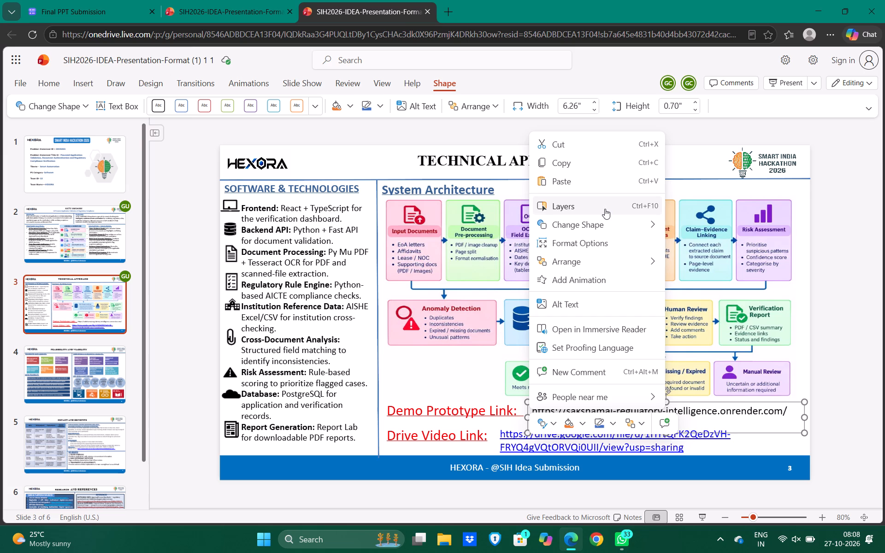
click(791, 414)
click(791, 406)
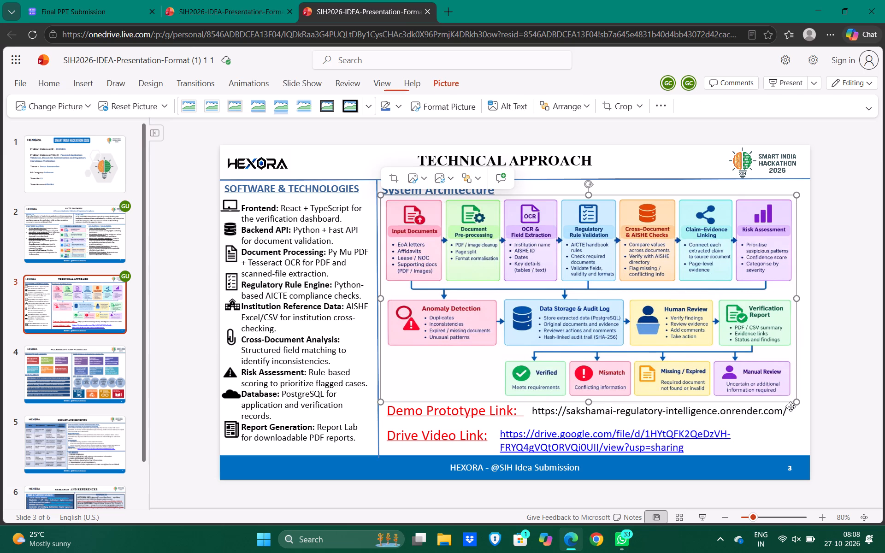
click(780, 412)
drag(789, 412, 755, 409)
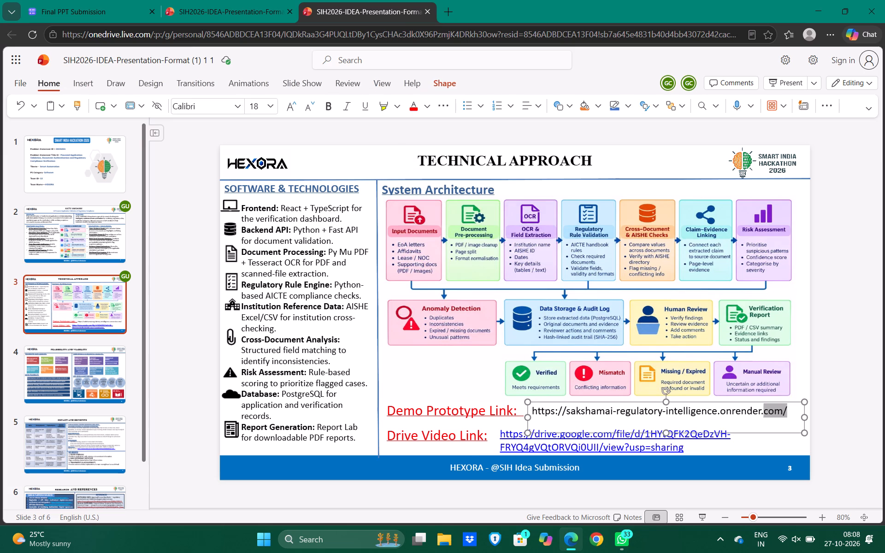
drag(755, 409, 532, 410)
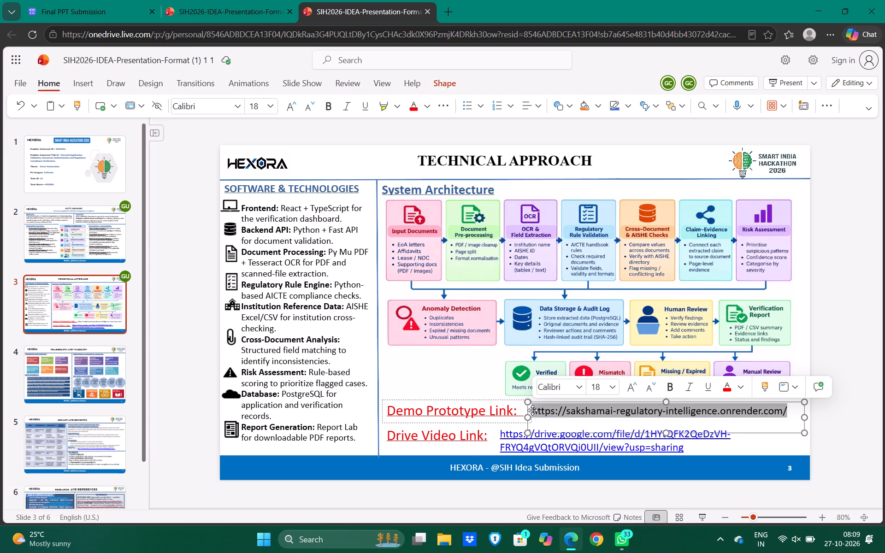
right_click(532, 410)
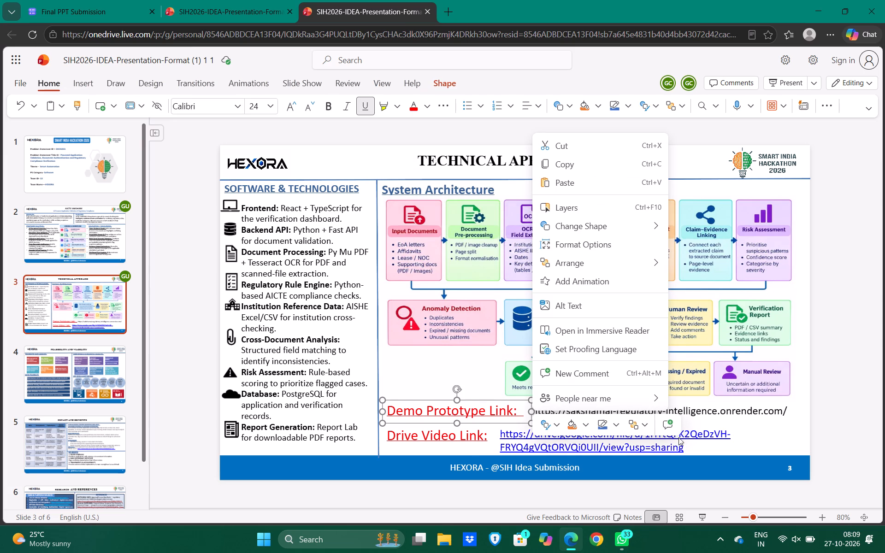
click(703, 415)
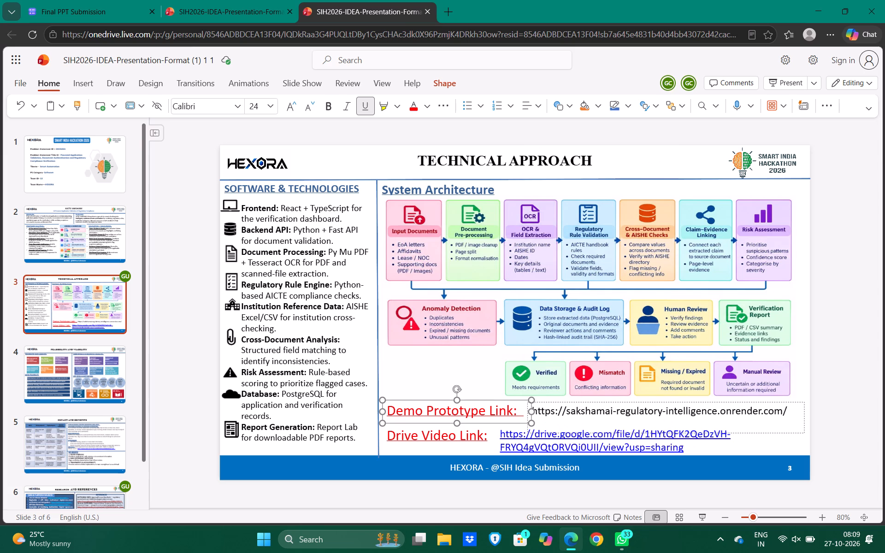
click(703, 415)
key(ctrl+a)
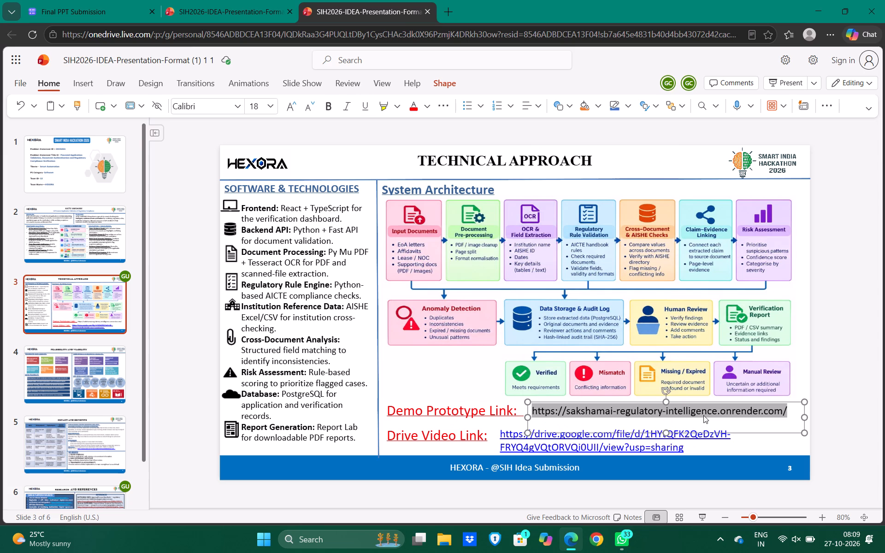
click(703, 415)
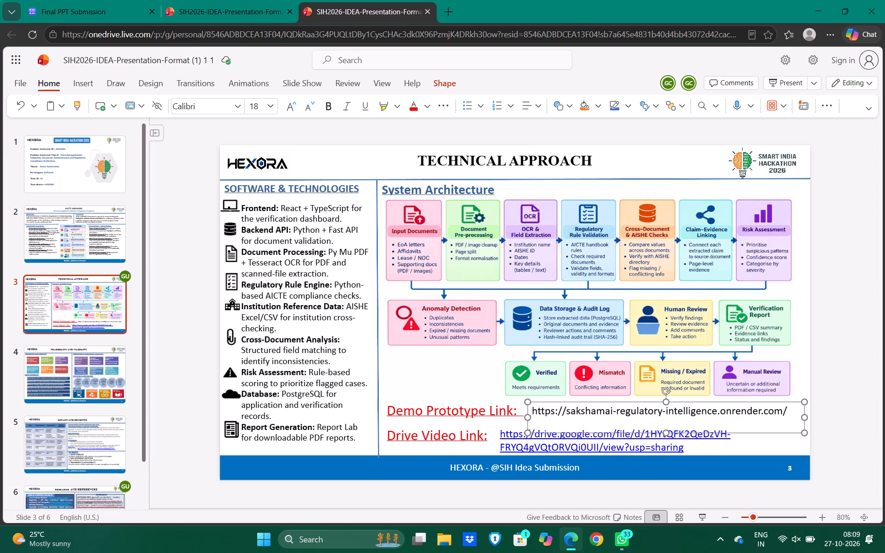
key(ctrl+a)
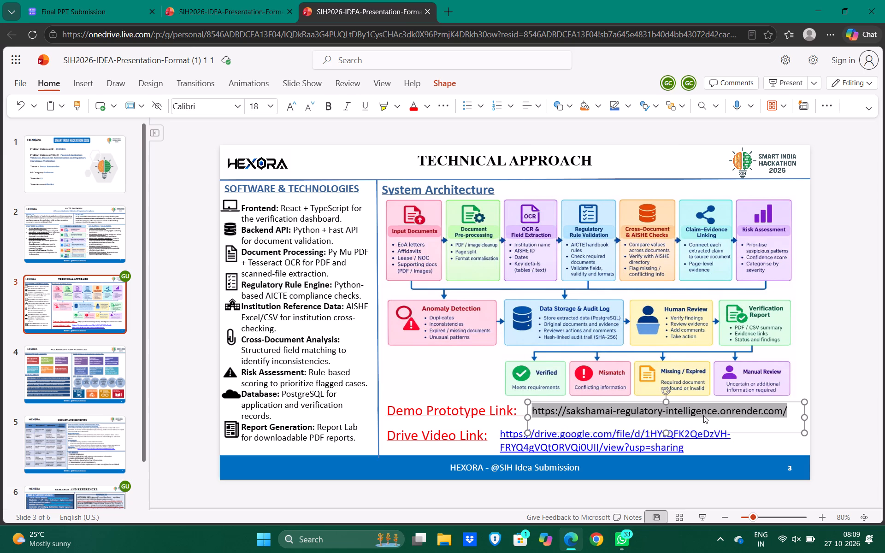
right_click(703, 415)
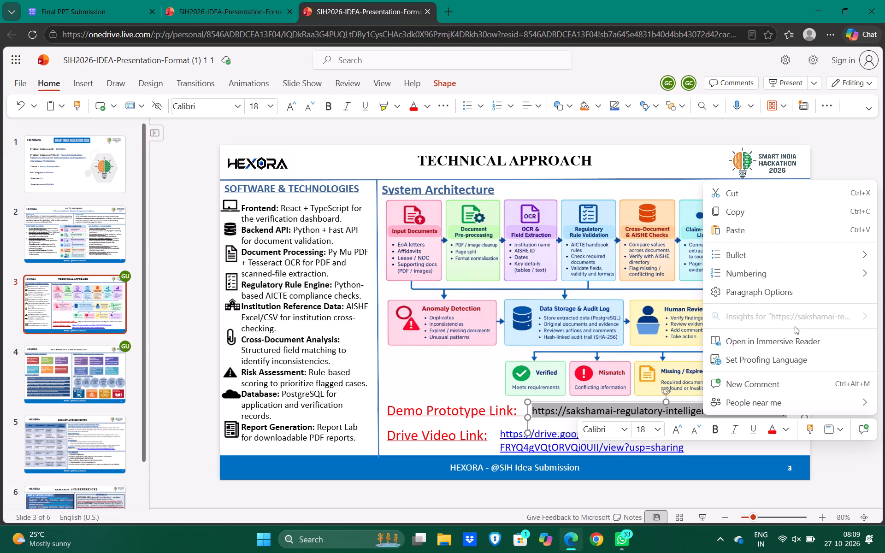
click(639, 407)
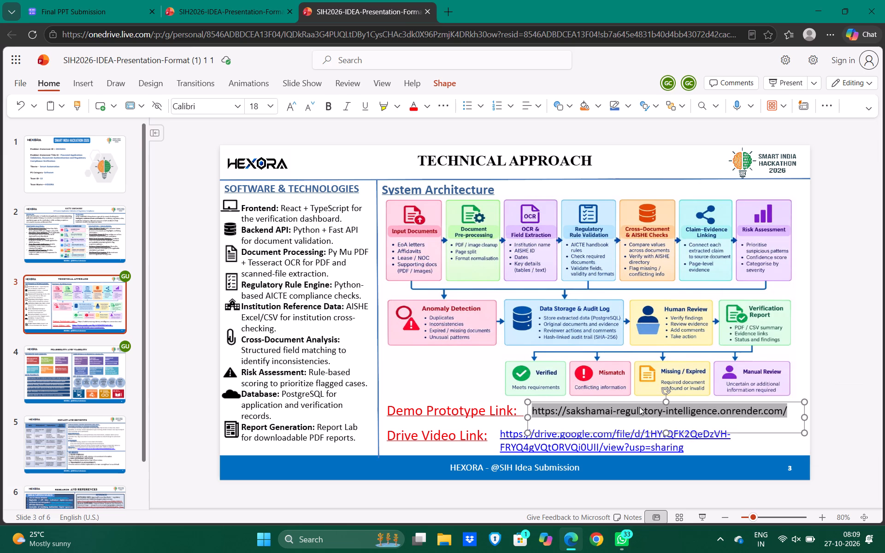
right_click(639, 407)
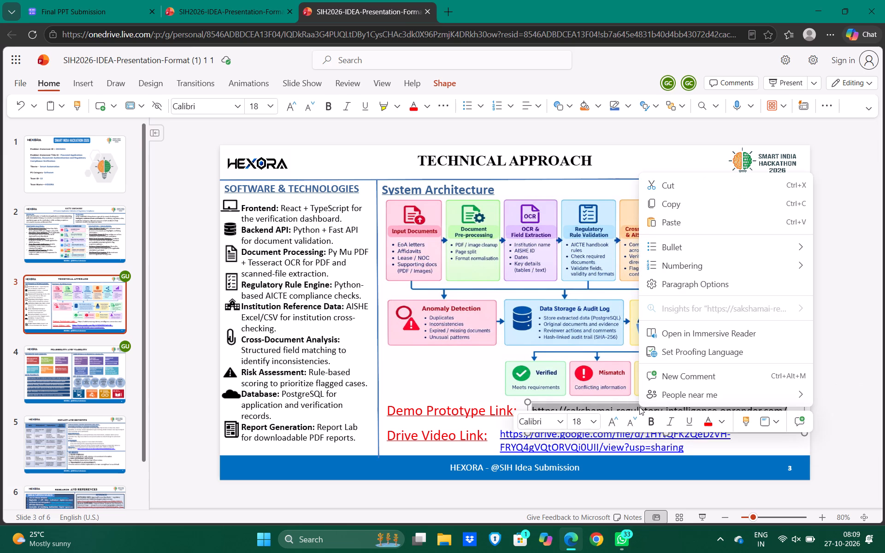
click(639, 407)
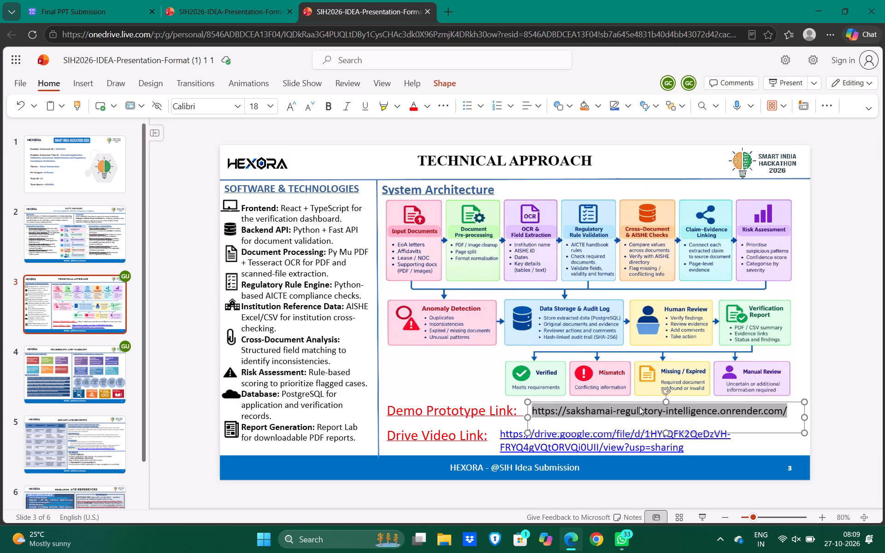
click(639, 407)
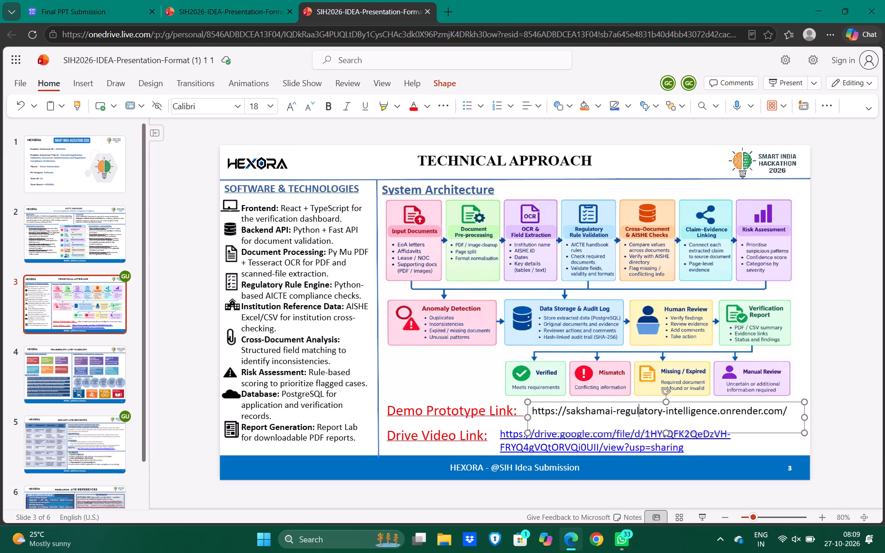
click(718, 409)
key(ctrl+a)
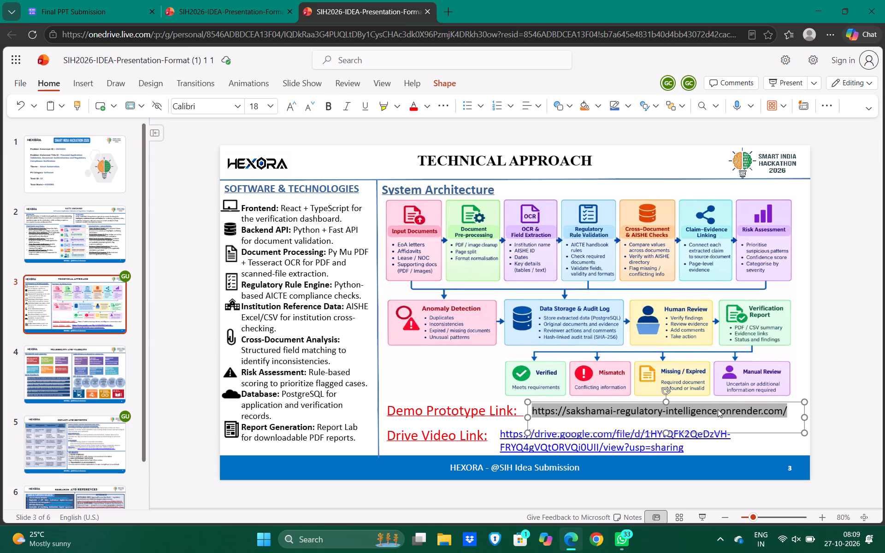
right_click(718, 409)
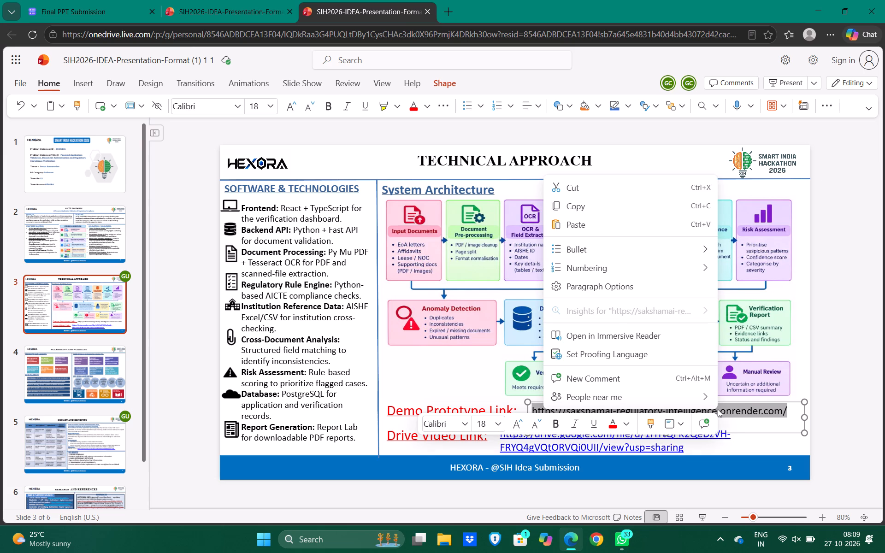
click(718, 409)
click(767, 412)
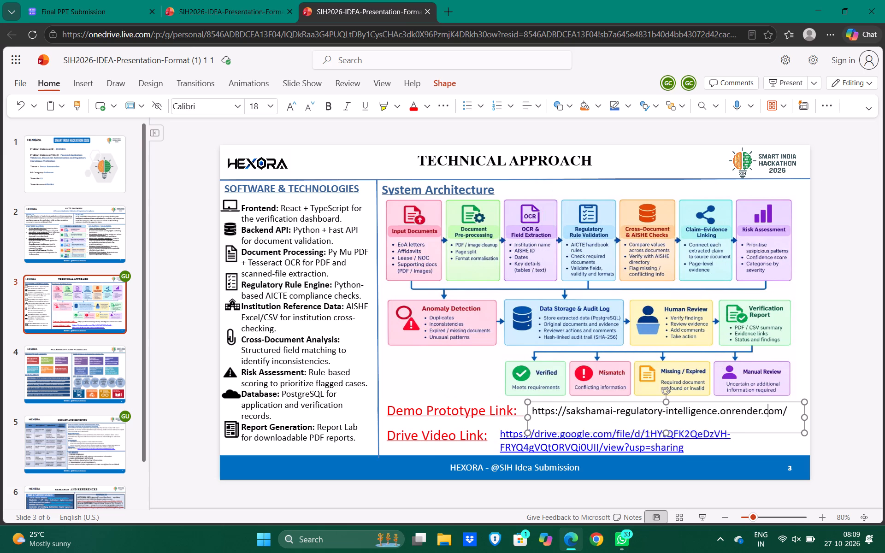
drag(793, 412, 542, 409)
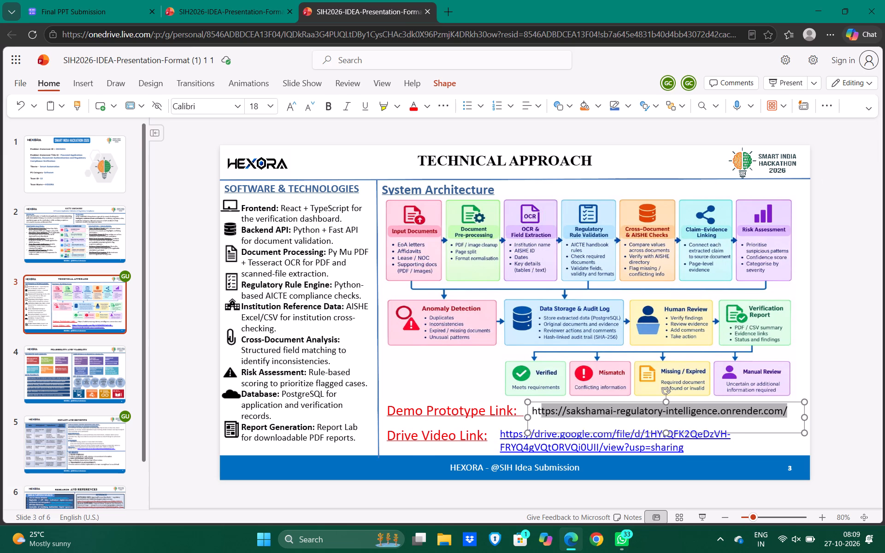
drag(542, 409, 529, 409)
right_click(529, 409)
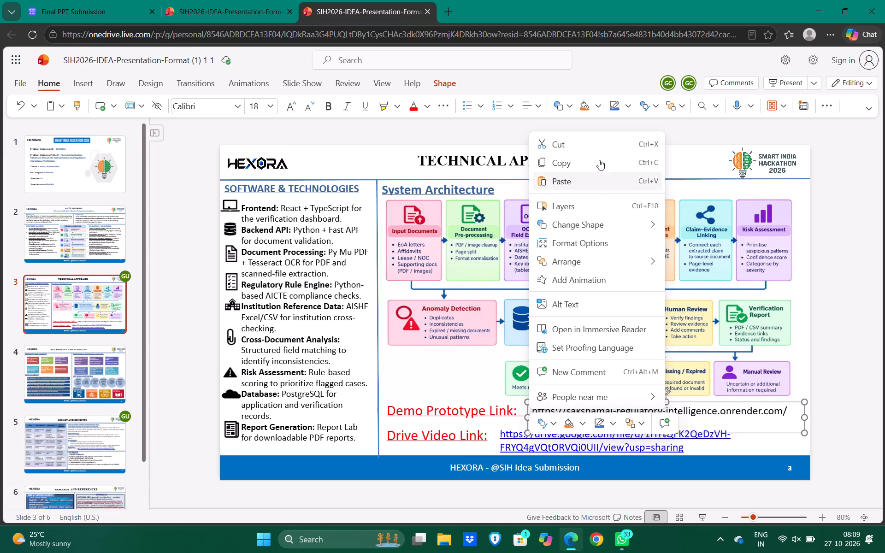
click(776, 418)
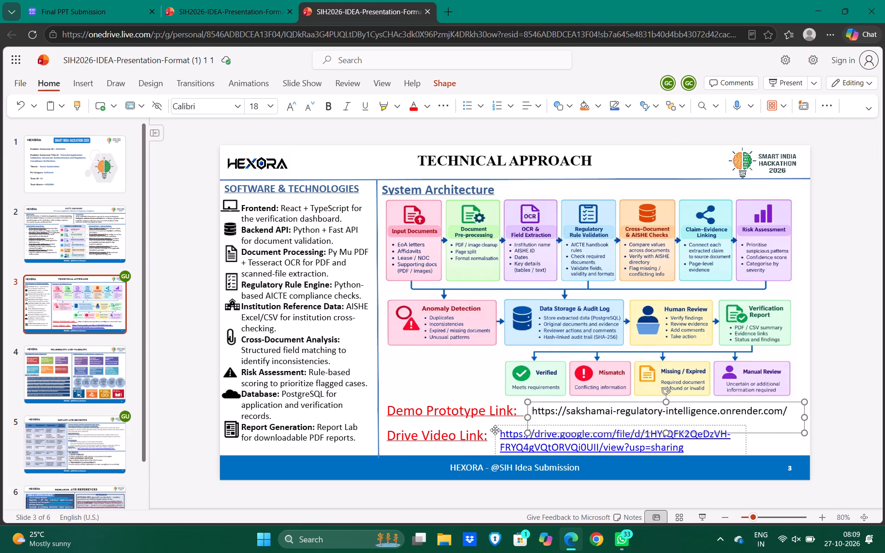
click(465, 411)
right_click(465, 411)
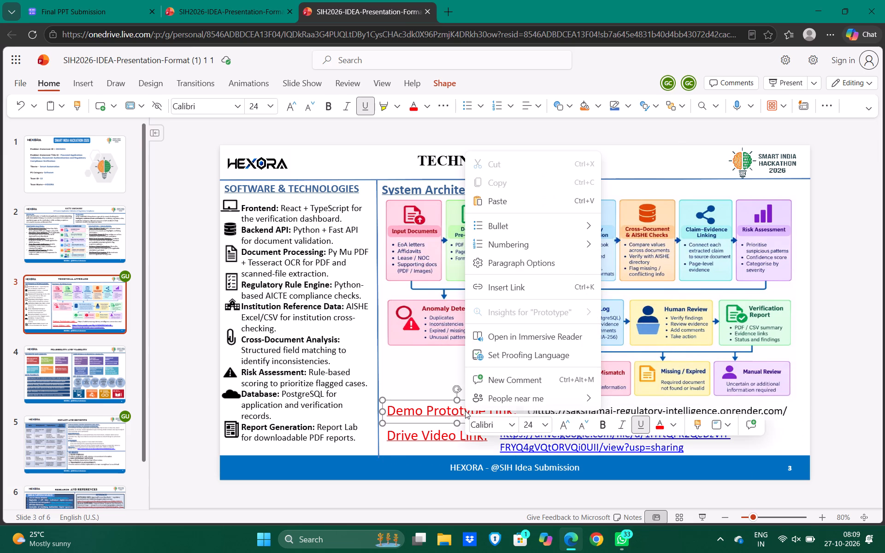
click(445, 408)
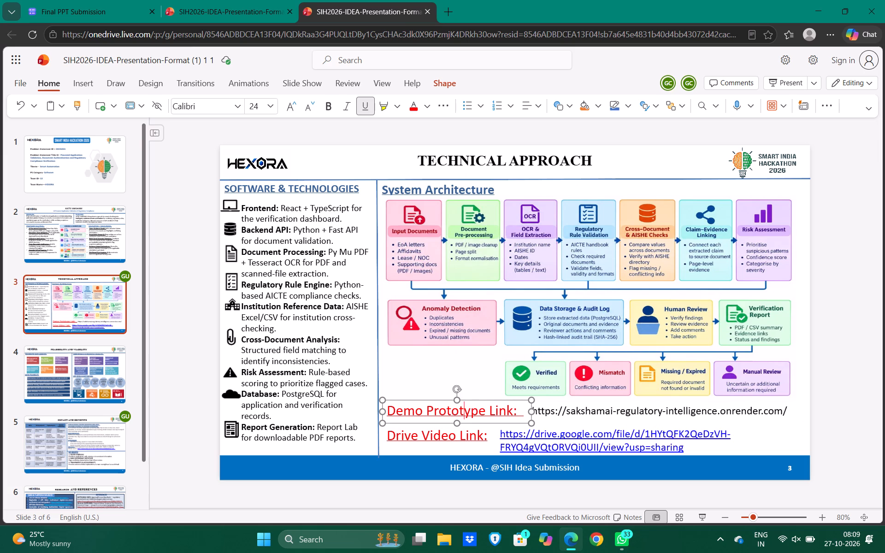
key(ctrl+a)
right_click(445, 408)
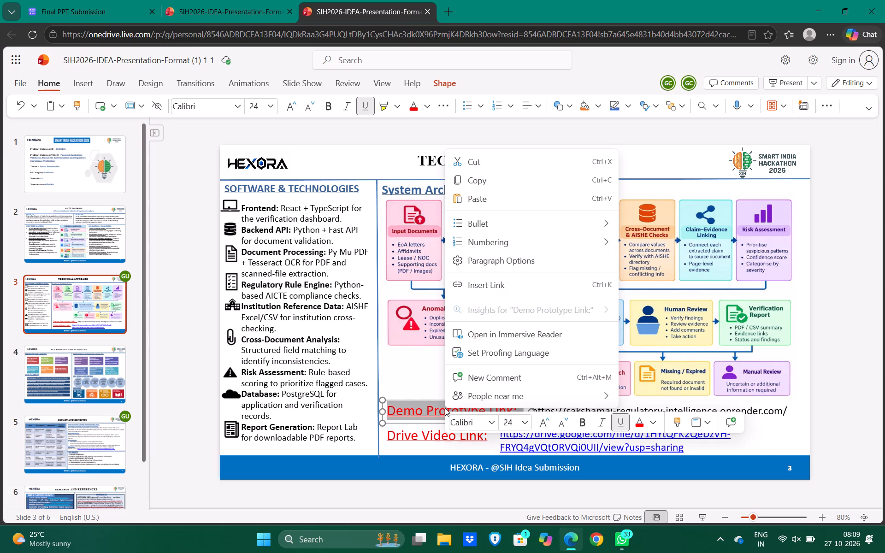
click(507, 289)
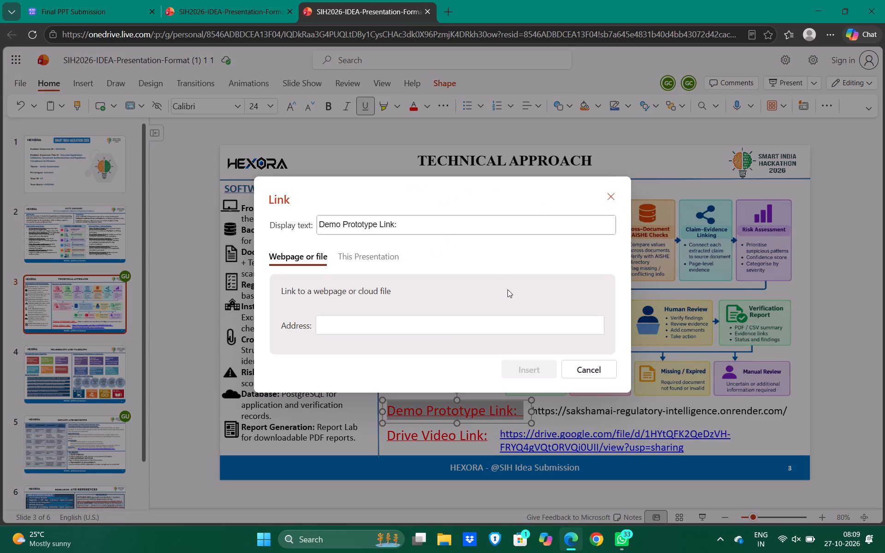
key(ctrl+v)
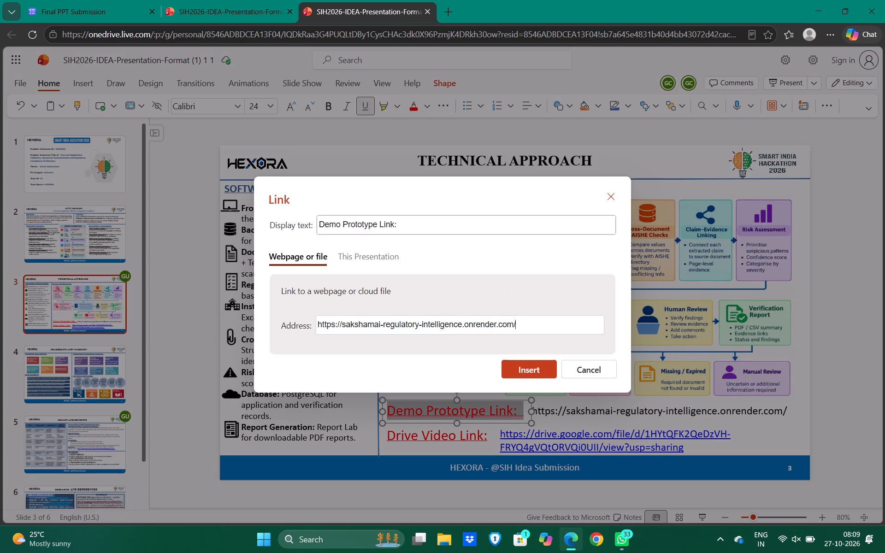
click(520, 368)
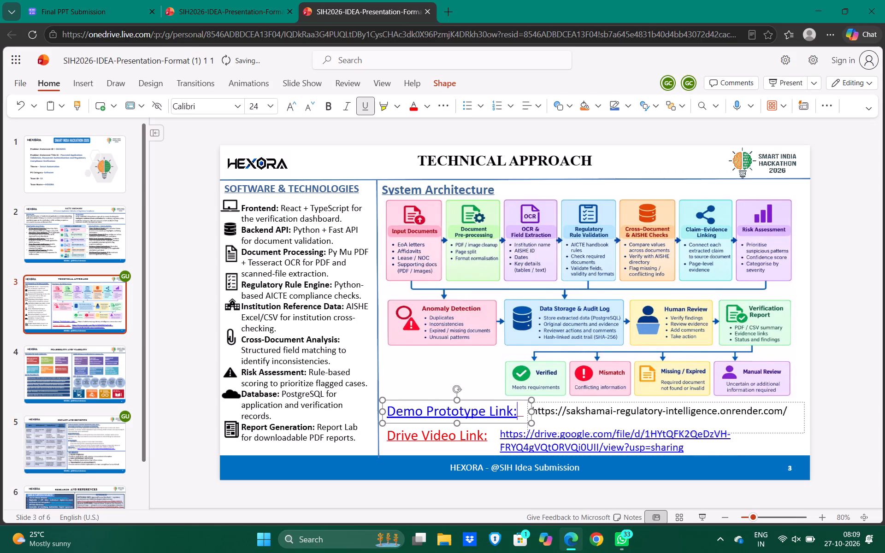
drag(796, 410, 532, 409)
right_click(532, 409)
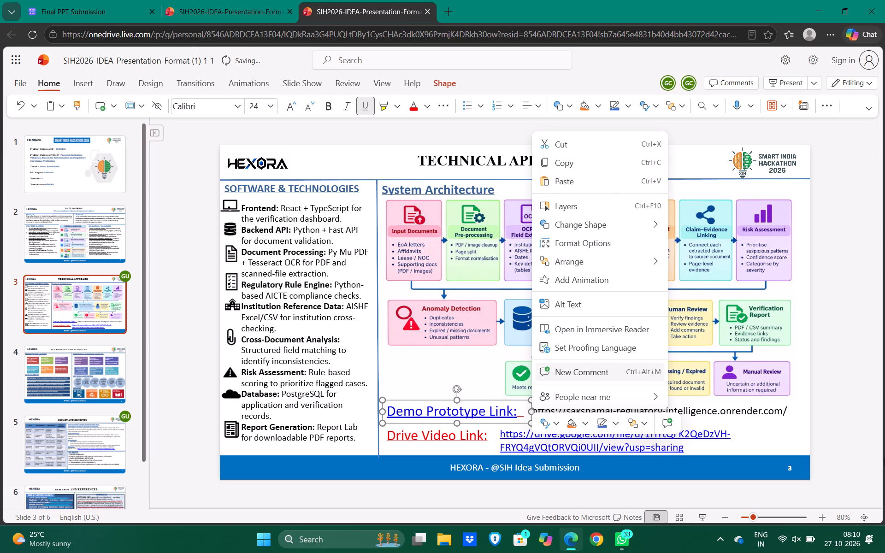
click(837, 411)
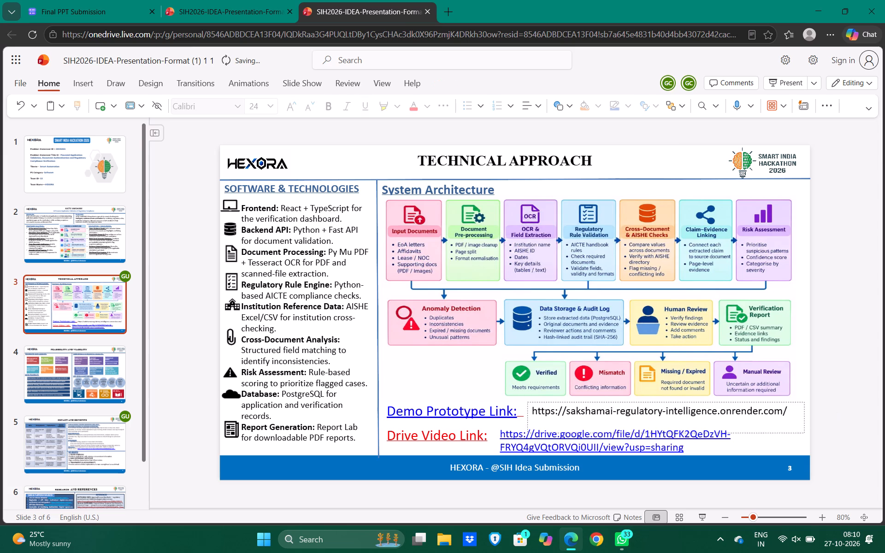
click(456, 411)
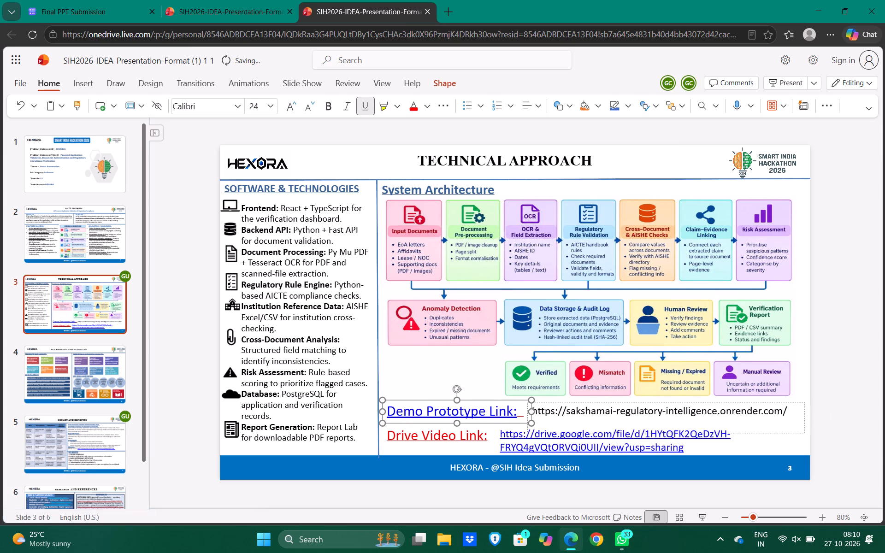
Delete the plain-text prototype URL beside the Demo Prototype Link label and discard its empty text box.
click(793, 412)
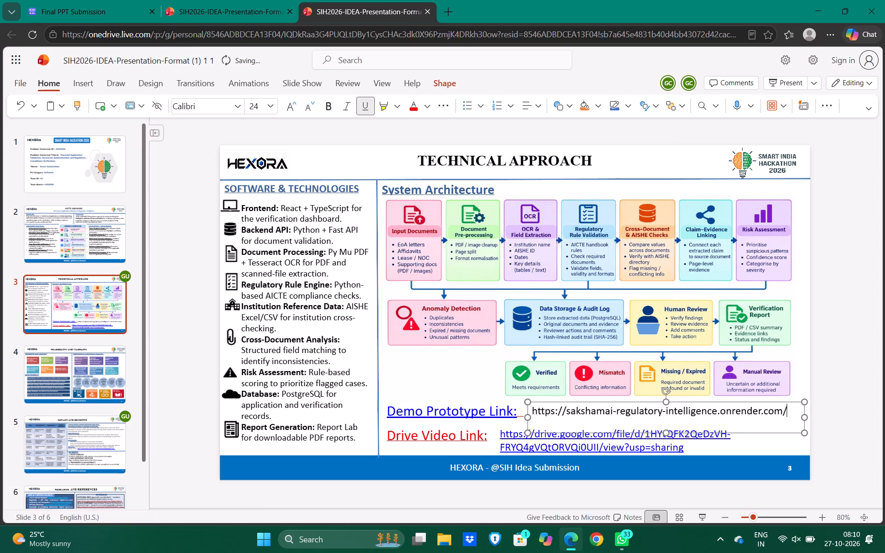
drag(793, 412, 541, 408)
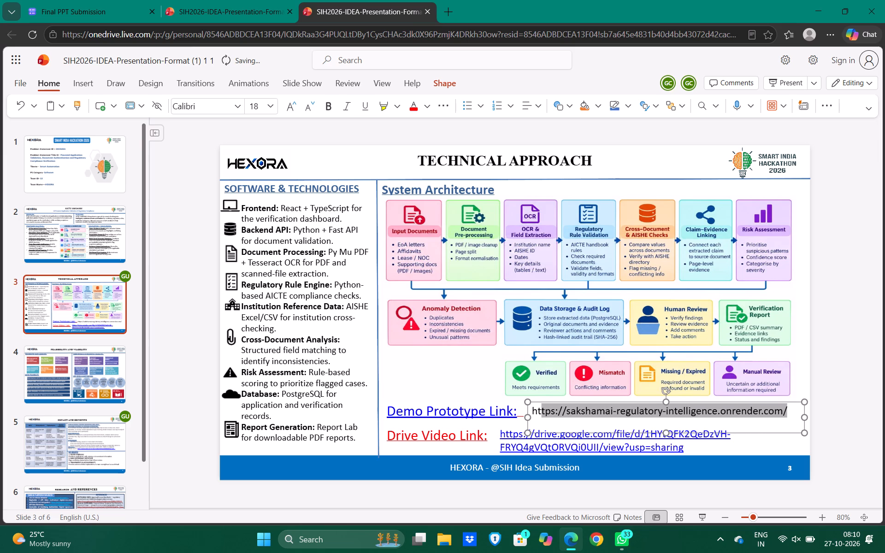
drag(541, 408, 526, 408)
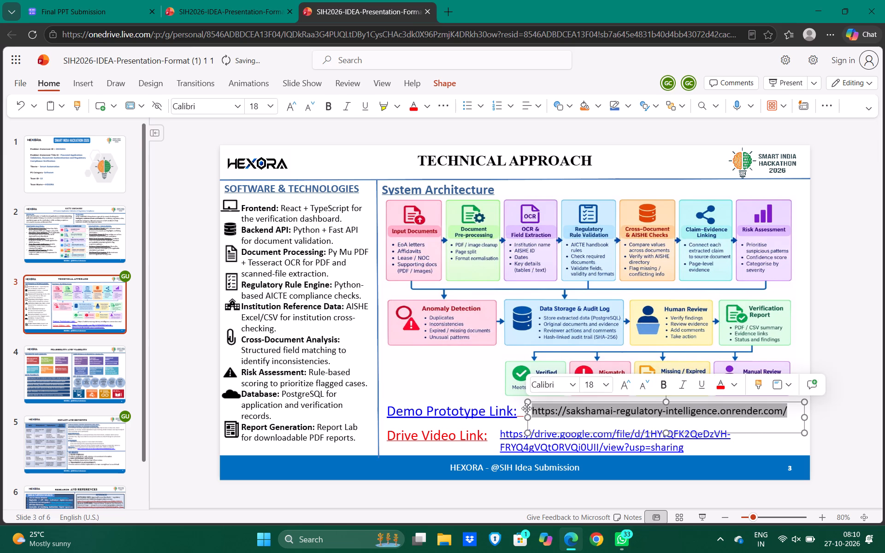
key(BackSpace)
key(BackSpace)
key(BackSpace)
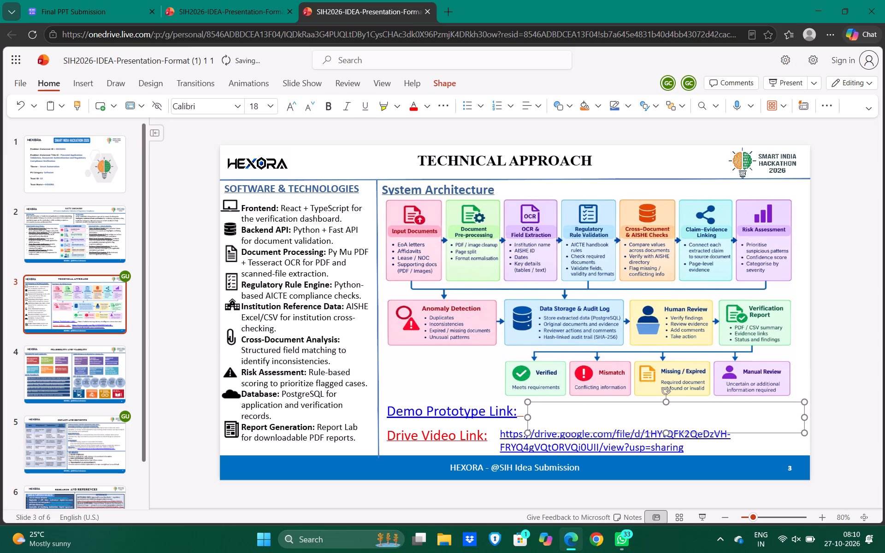
click(844, 378)
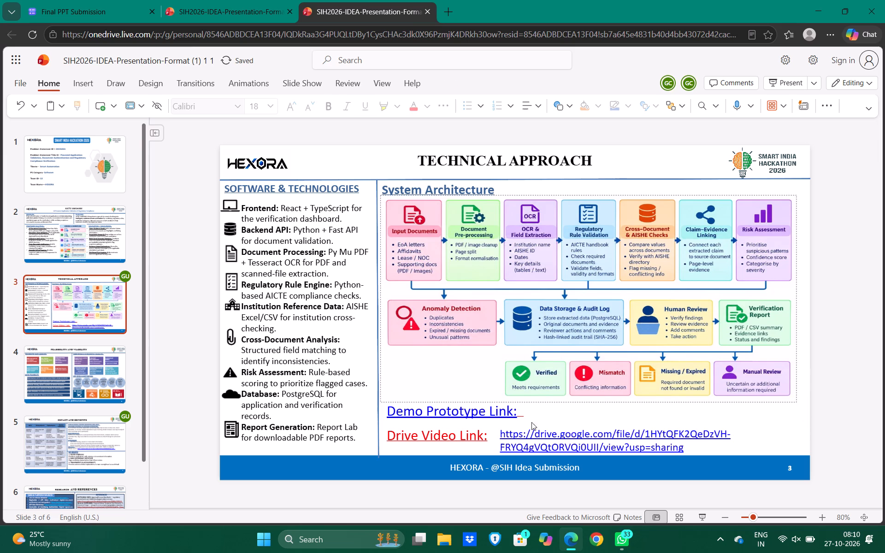
Remove the underlined trailing spaces after the hyperlinked Demo Prototype Link: label.
click(523, 414)
key(BackSpace)
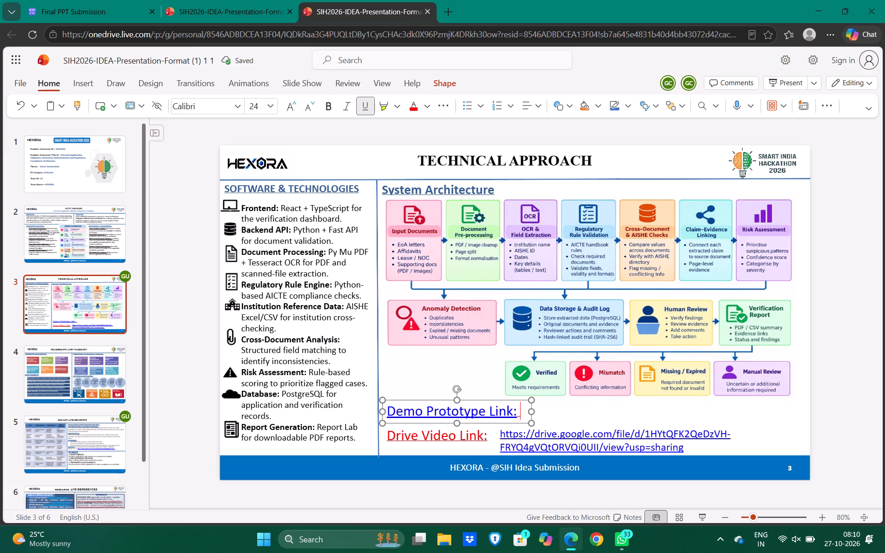
key(BackSpace)
click(779, 431)
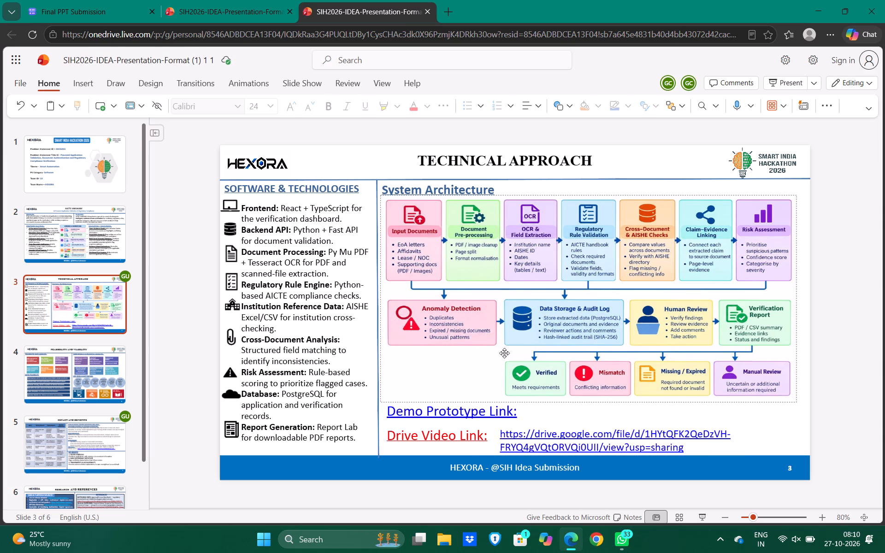
Check which web address is attached to the Demo Prototype Link label.
click(485, 414)
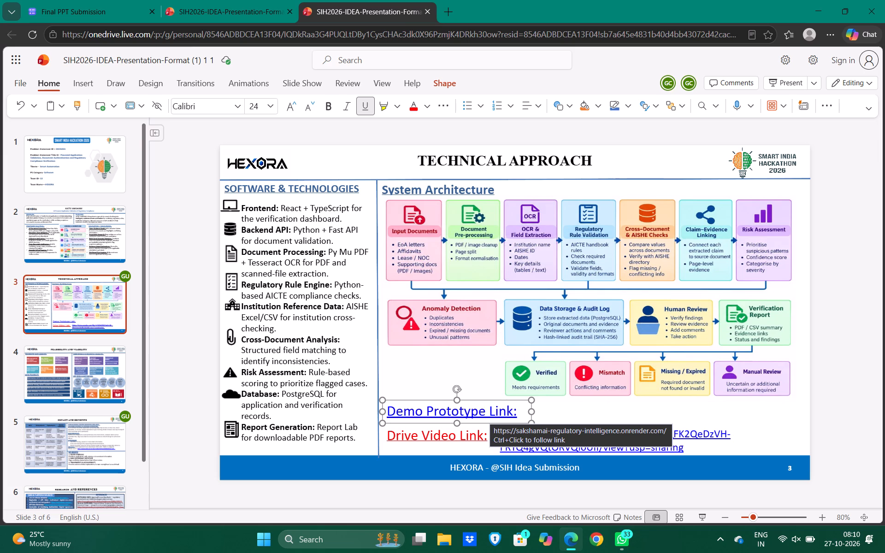
click(492, 413)
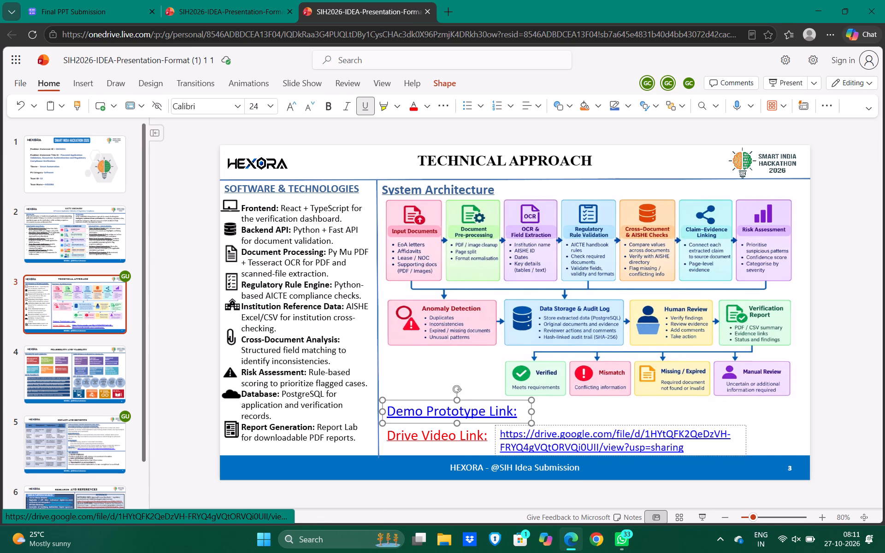
Open the Drive video hyperlink from the slide to test it, and return to the presentation.
ctrl+right_click(600, 448)
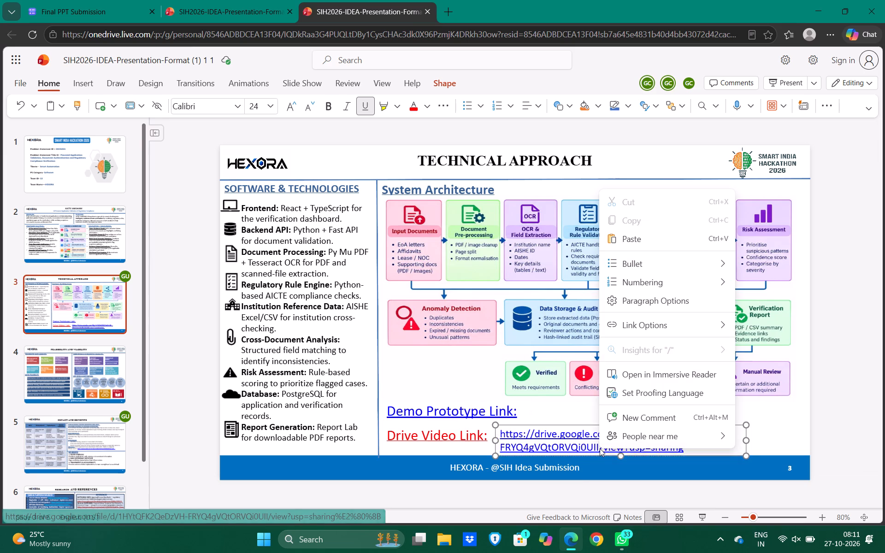
click(549, 440)
ctrl+right_click(549, 440)
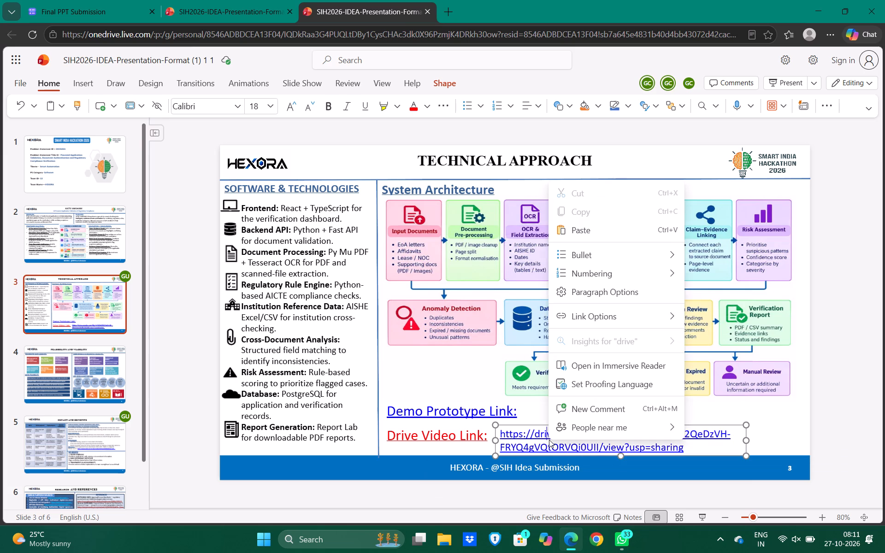
click(539, 439)
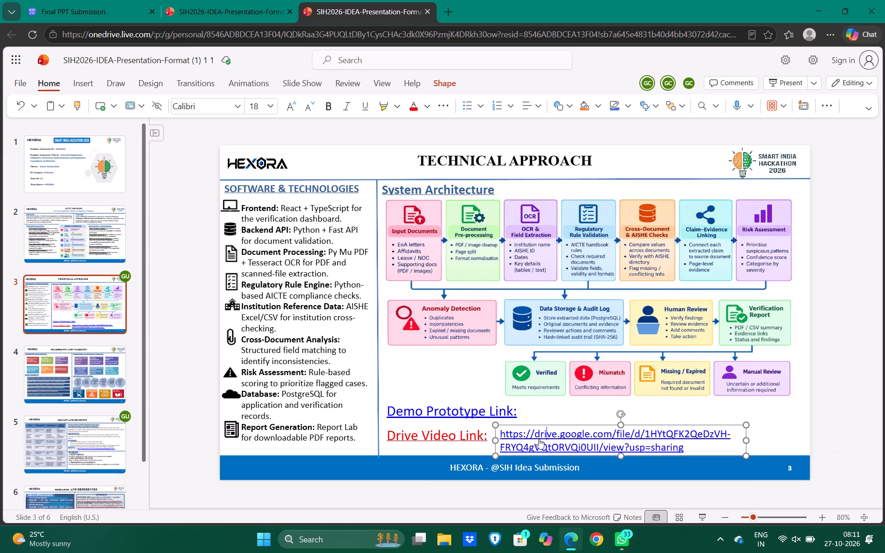
ctrl+right_click(539, 439)
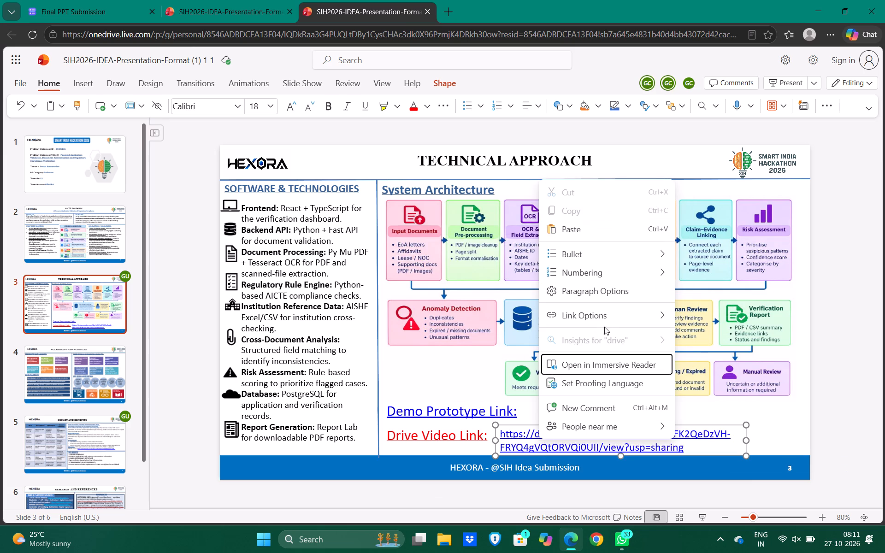
click(708, 338)
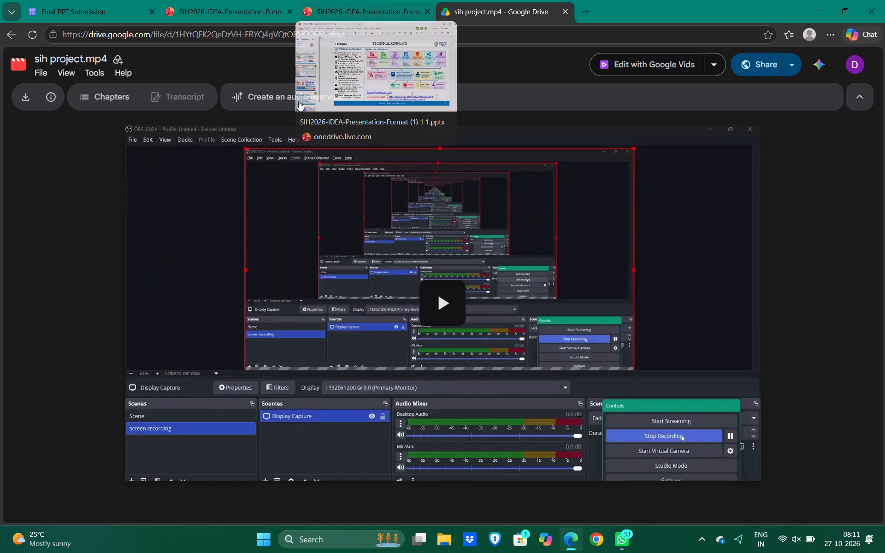
click(336, 0)
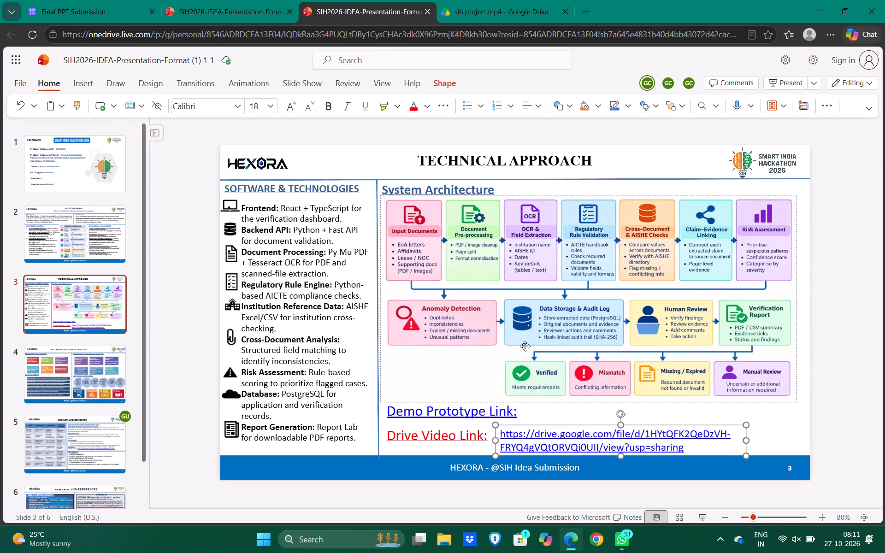
Place the cursor in the Demo Prototype Link label on the Technical Approach slide.
click(531, 415)
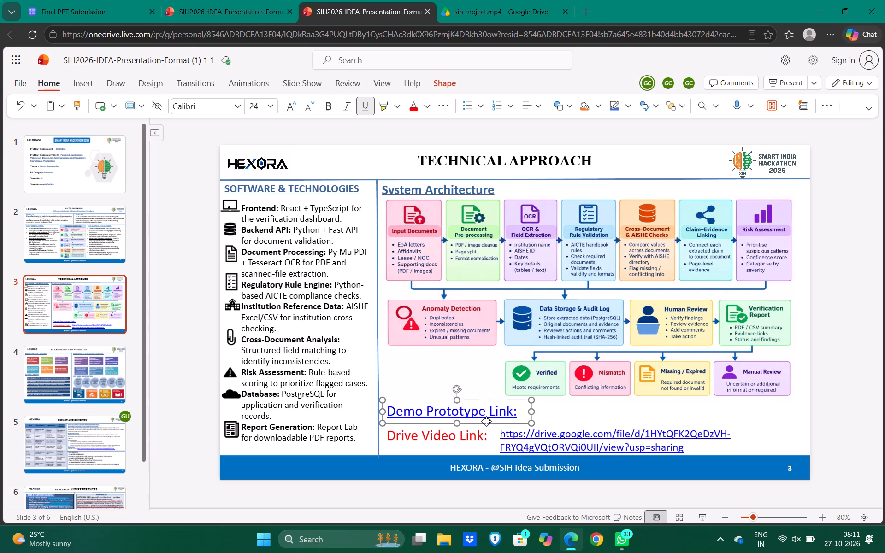
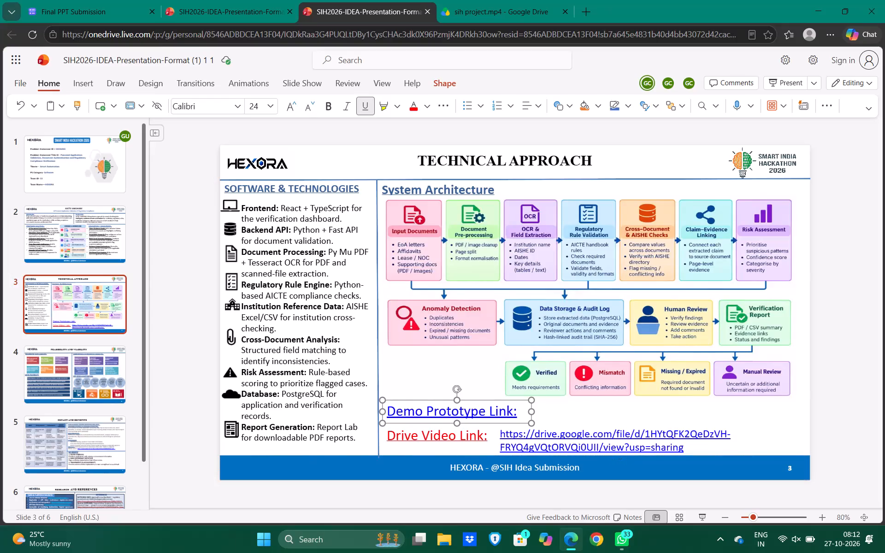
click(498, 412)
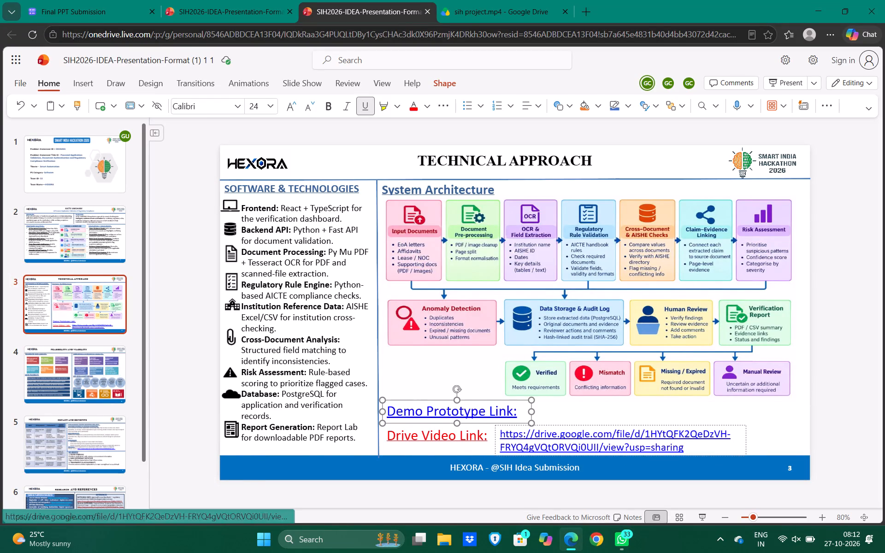
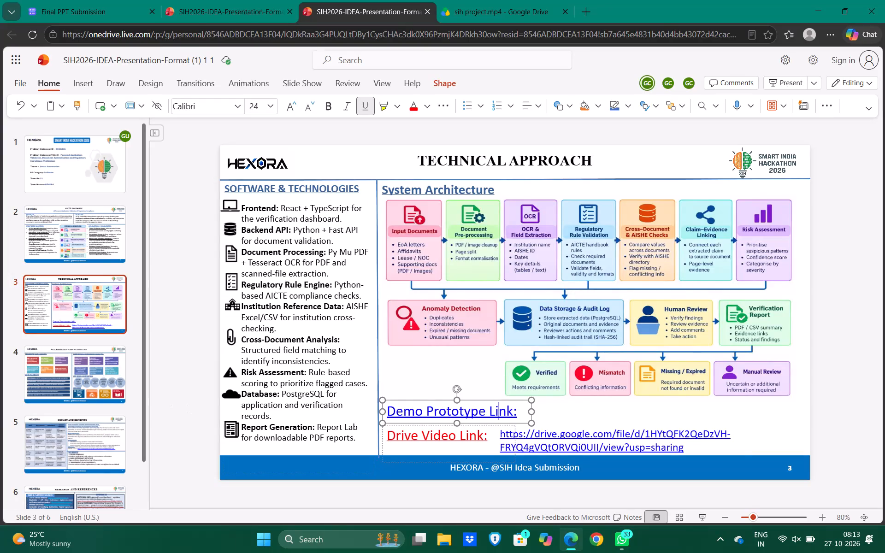
Place the text cursor at the end of the "Demo Prototype Link:" text on the Technical Approach slide.
click(588, 415)
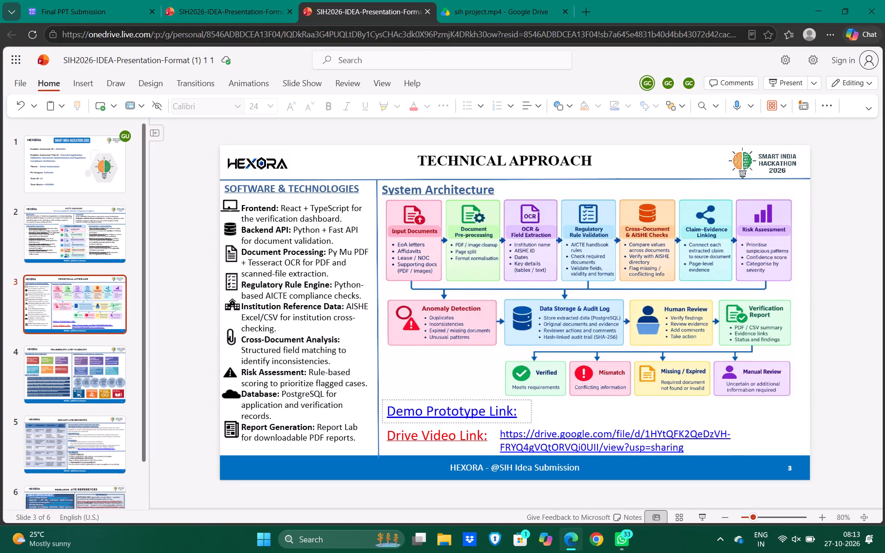
click(522, 410)
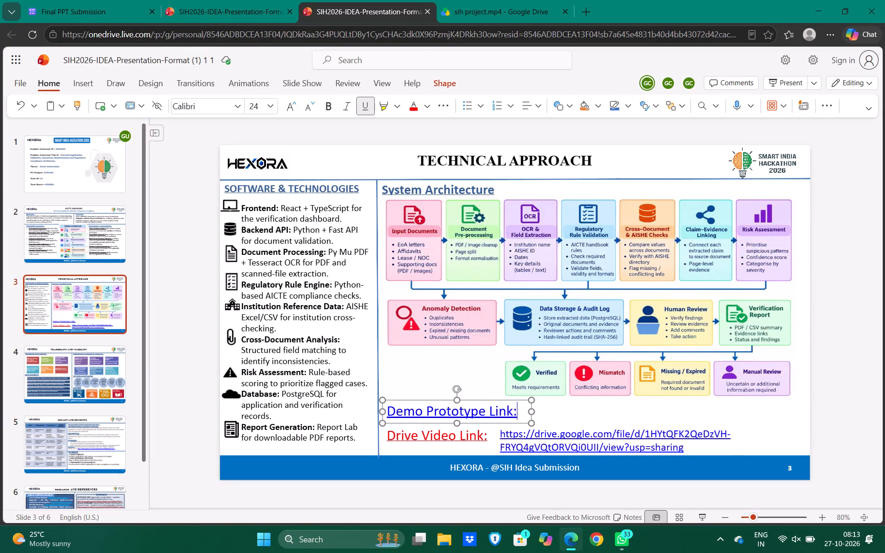
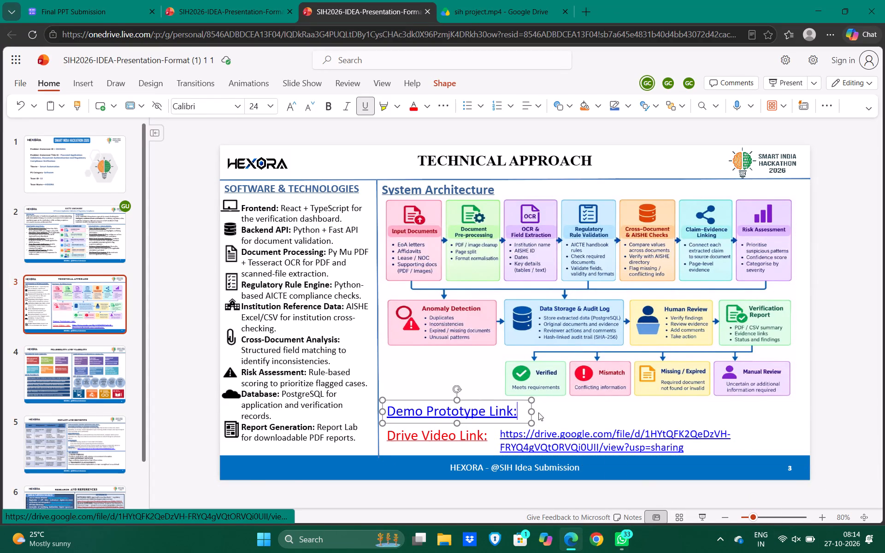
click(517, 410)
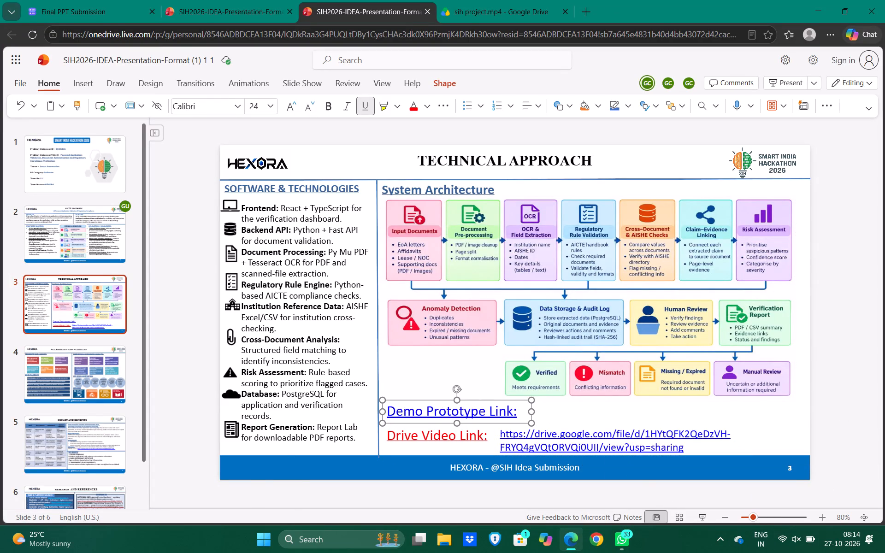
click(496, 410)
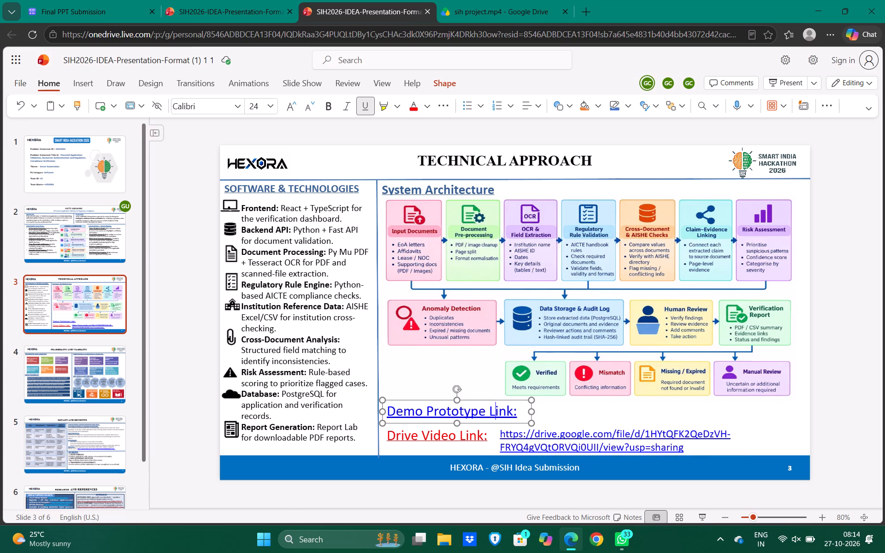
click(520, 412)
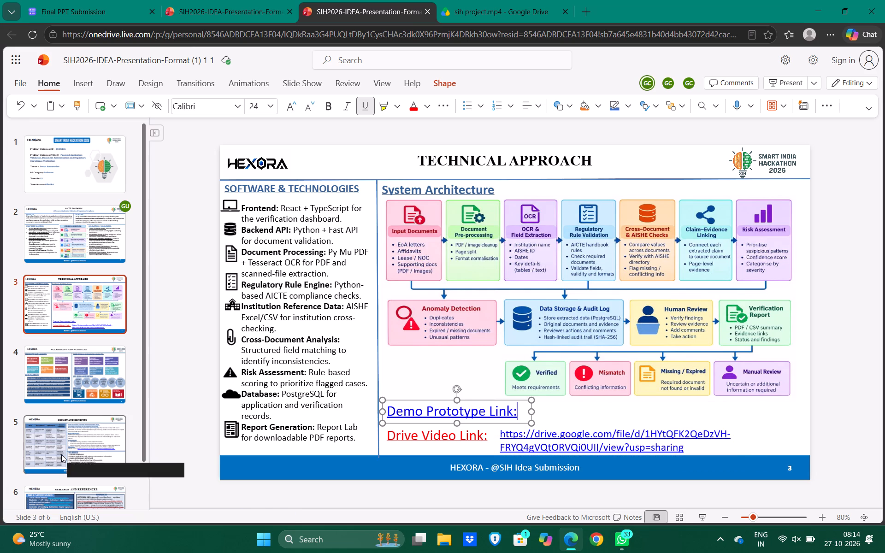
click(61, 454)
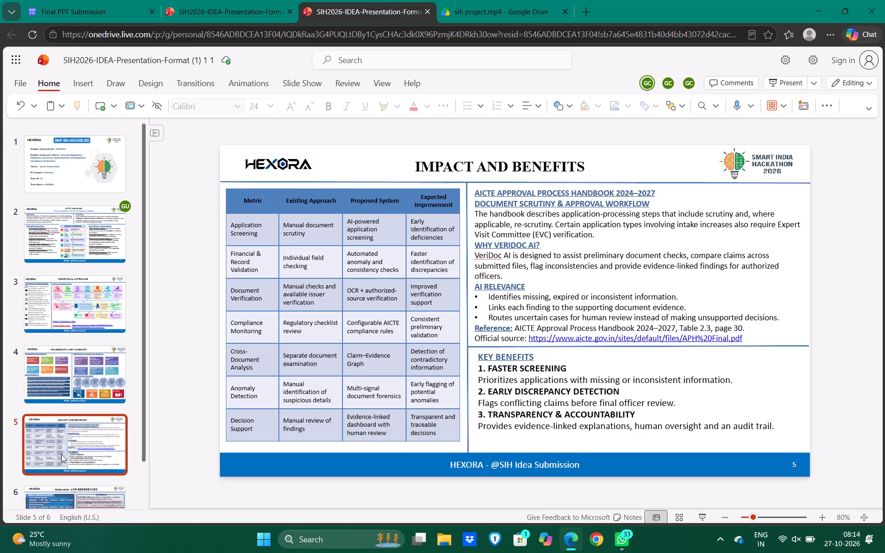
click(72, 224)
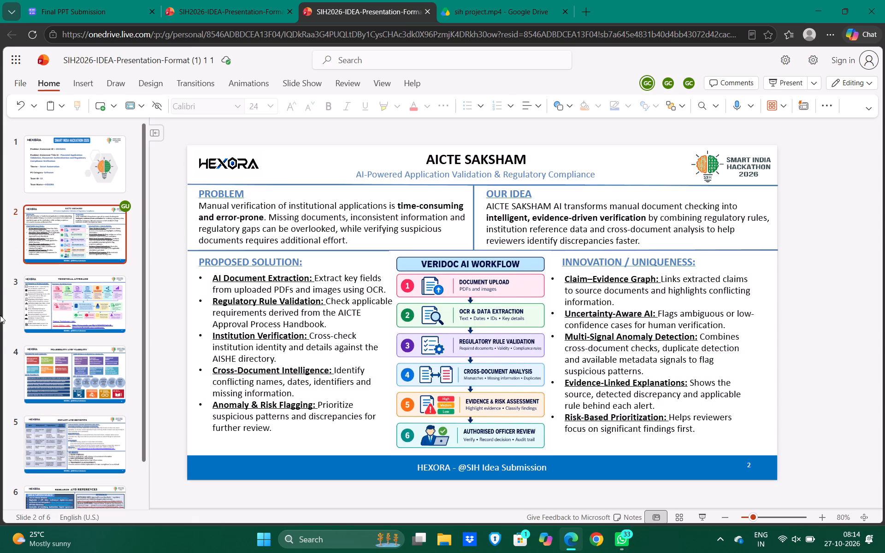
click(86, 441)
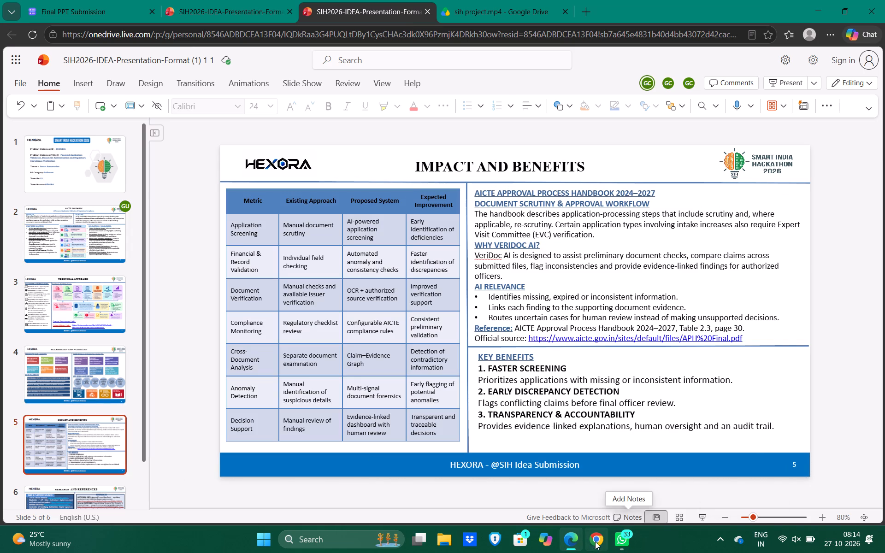
On the Technical Approach slide, widen the "Demo Prototype Link:" text box until it extends just past the Drive video URL below.
click(75, 298)
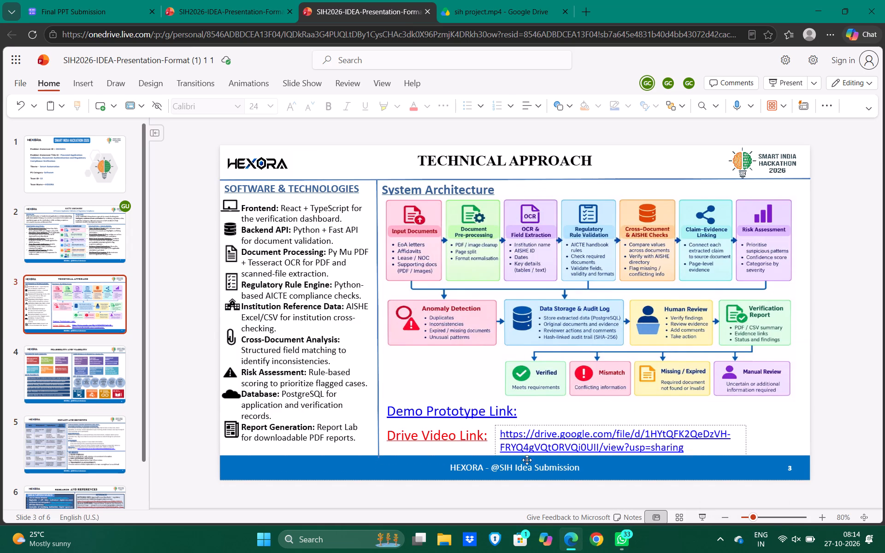
click(528, 413)
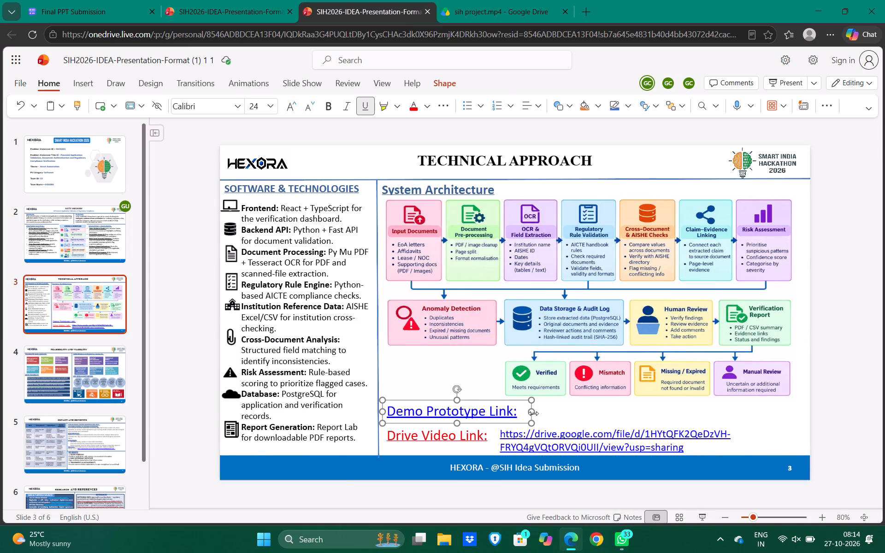
drag(532, 412, 608, 410)
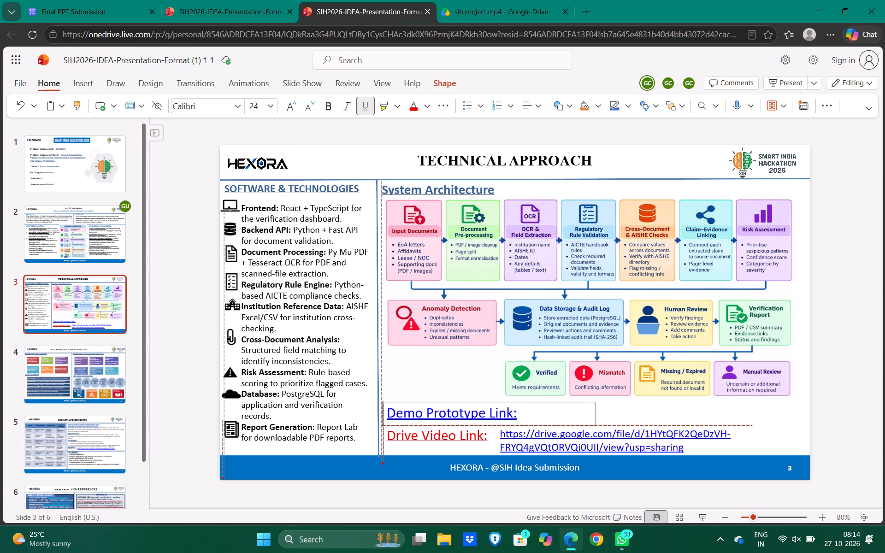
drag(608, 410, 761, 410)
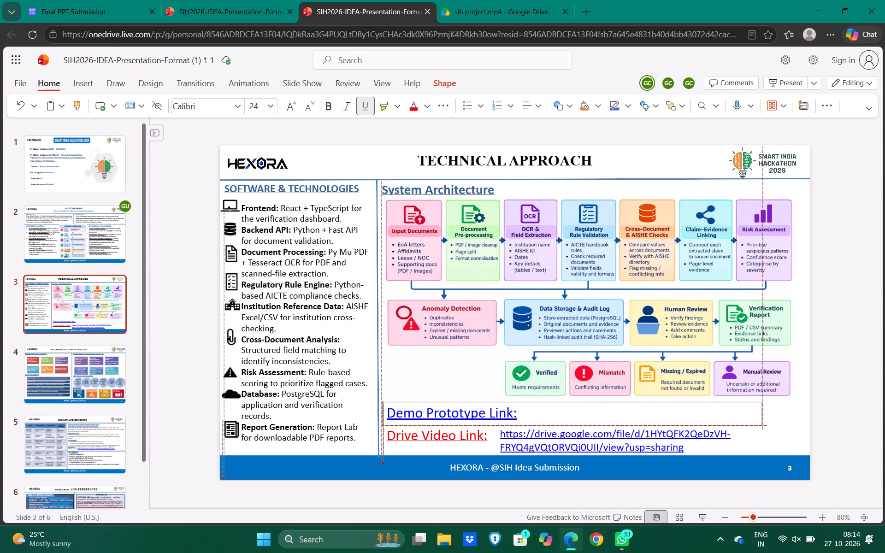
drag(761, 410, 751, 410)
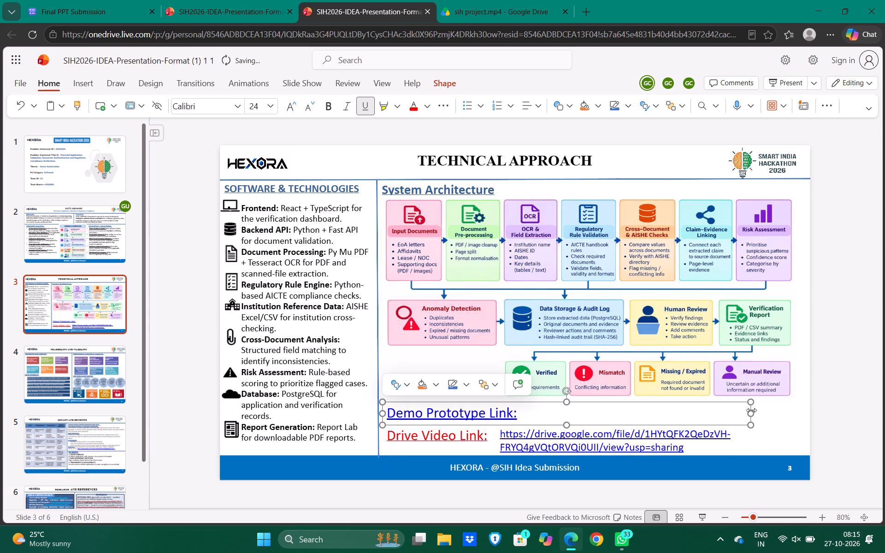
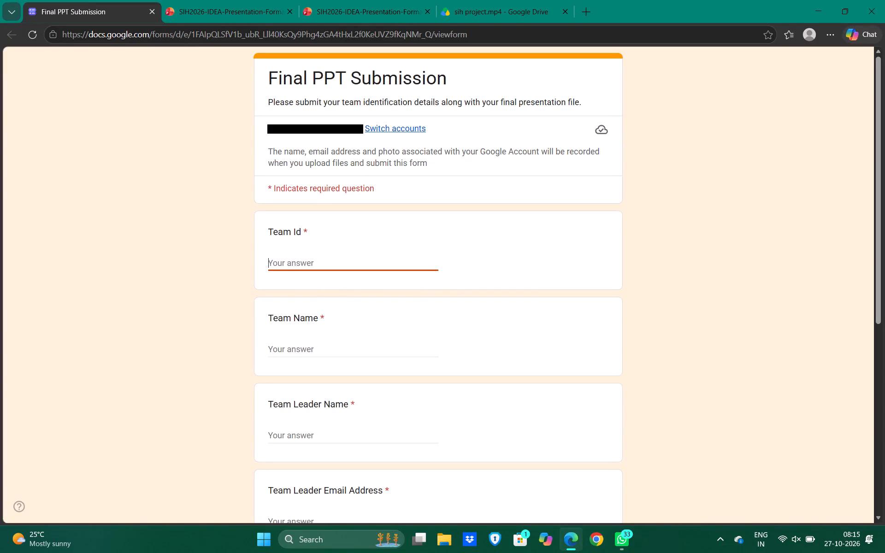
Enter 13 as the Team Id in the Final PPT Submission form.
text(13)
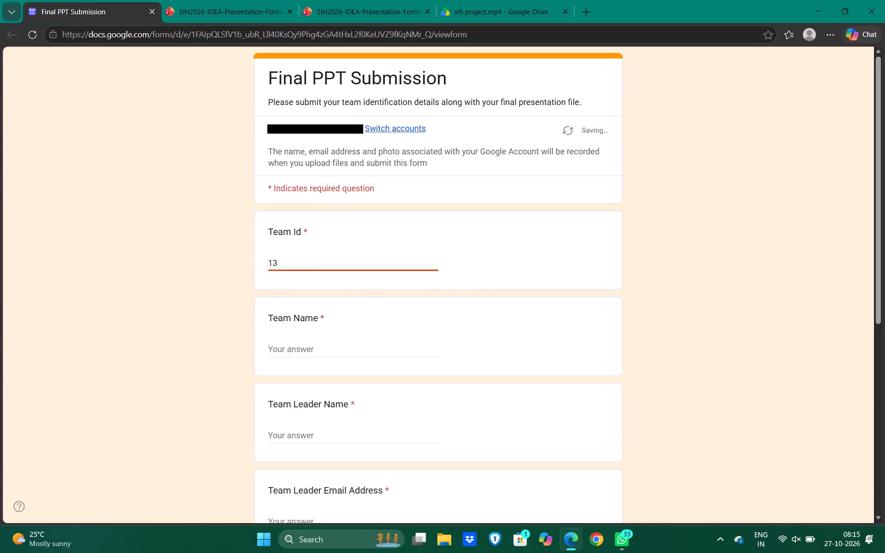
Enter HEXORA in capital letters as the Team Name in the submission form.
click(312, 351)
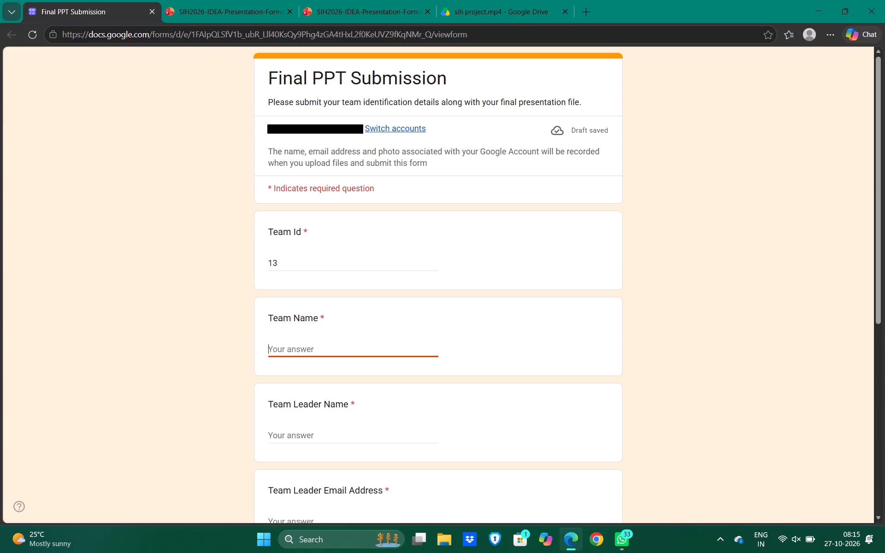
text(hexor)
key(BackSpace)
key(BackSpace)
key(BackSpace)
key(BackSpace)
key(BackSpace)
key(BackSpace)
key(BackSpace)
key(BackSpace)
key(BackSpace)
key(BackSpace)
key(BackSpace)
key(BackSpace)
key(BackSpace)
key(BackSpace)
text(he)
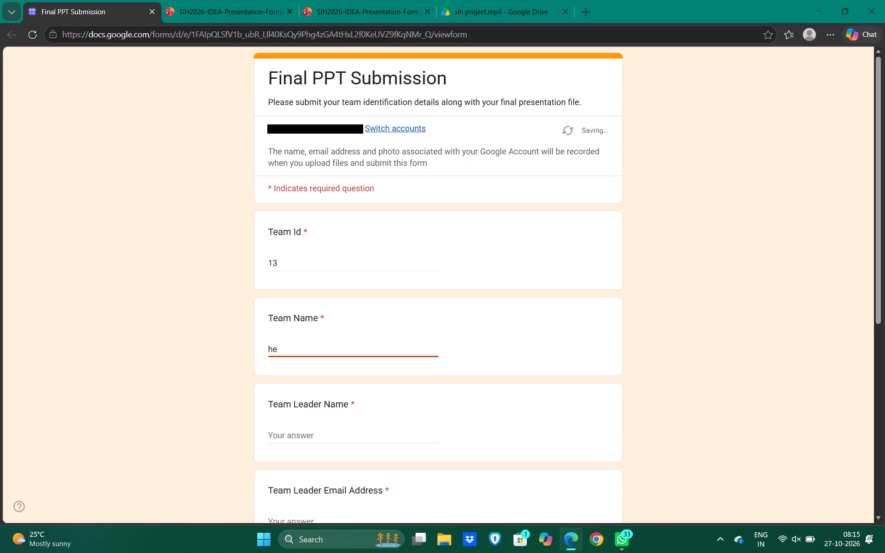
key(BackSpace)
key(BackSpace)
key(BackSpace)
key(BackSpace)
text(HEX)
text(ORA)
Fill in the Team Leader Name answer with the team leader's name.
click(315, 432)
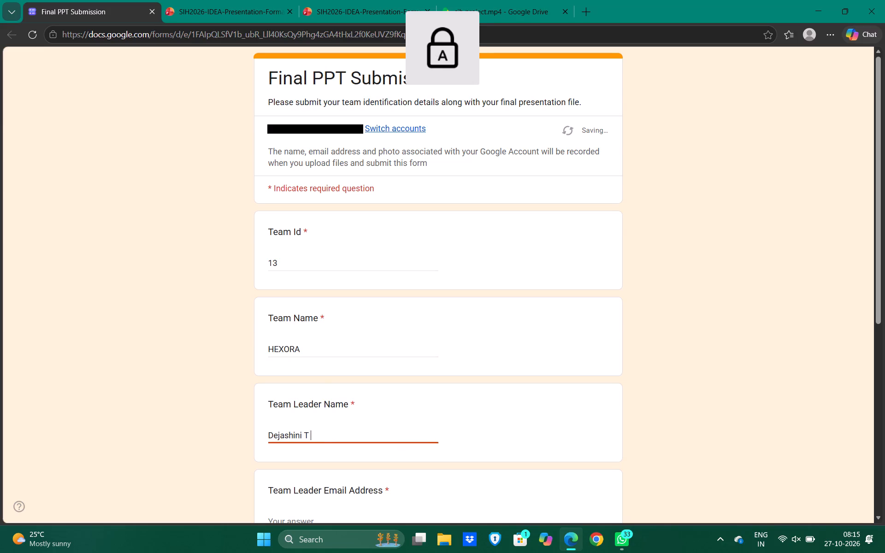
Fill in the Team Leader Email Address answer using the saved email address suggested by the browser.
scroll(315, 432, down, 3)
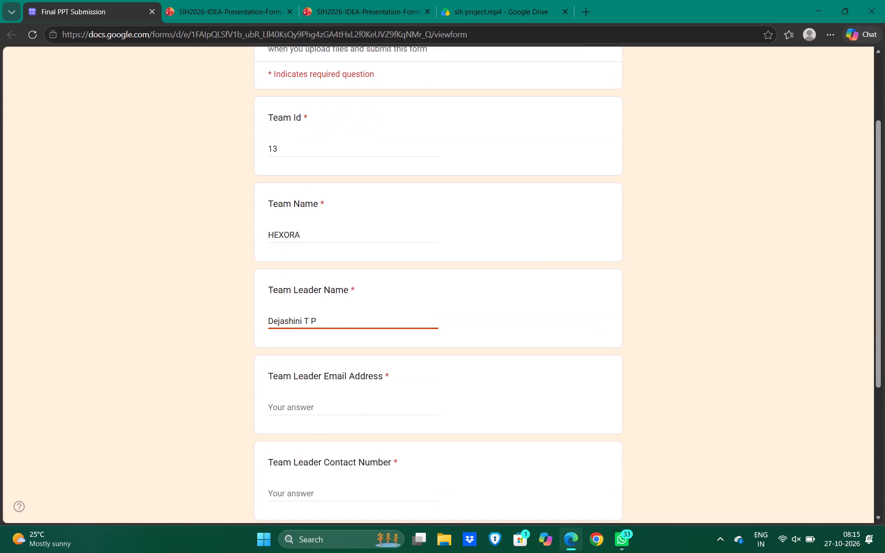
click(291, 406)
text(deja)
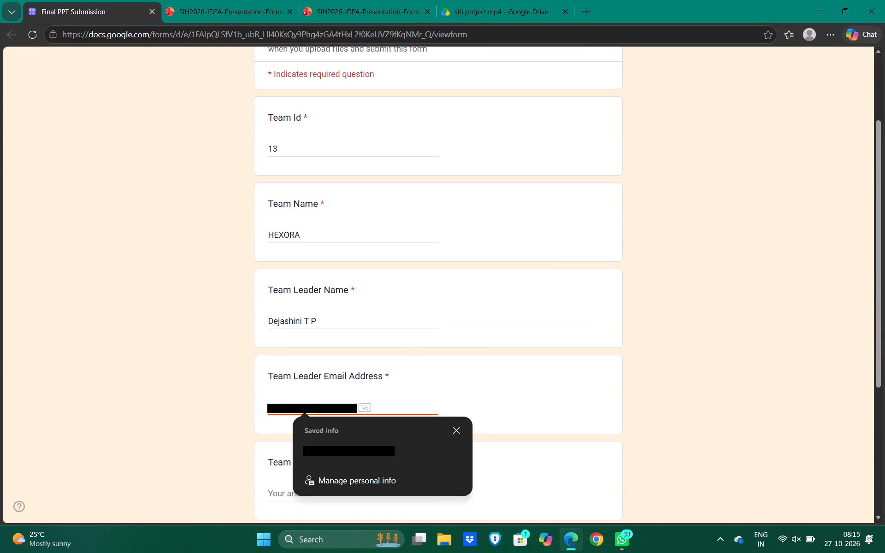
click(331, 450)
scroll(331, 450, down, 2)
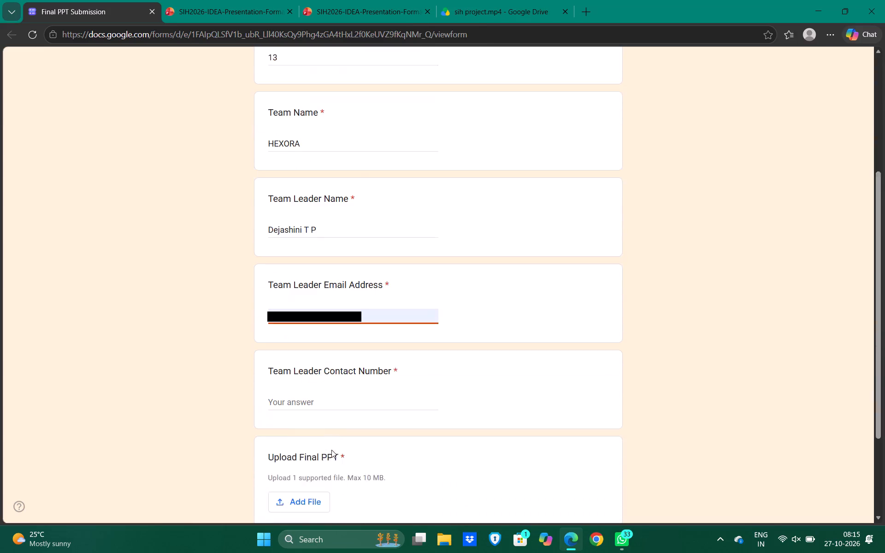
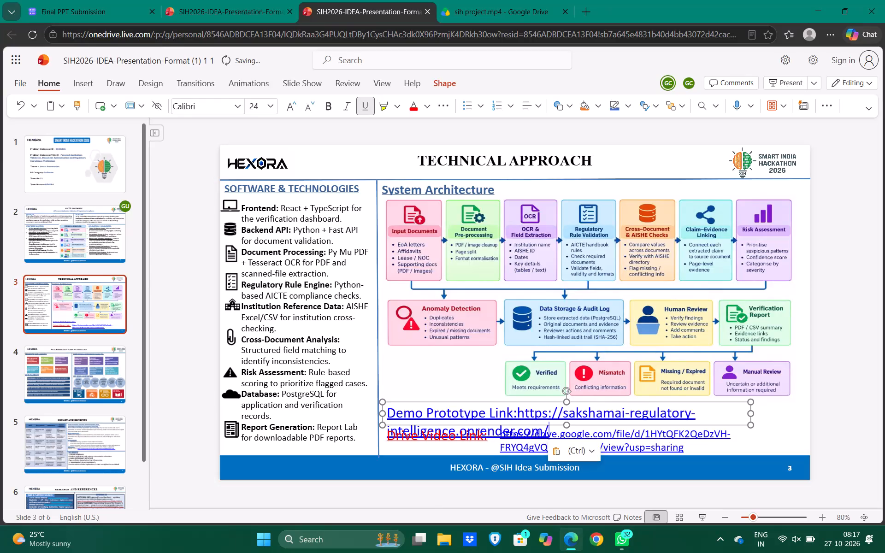
Select the prototype web address text after the Demo Prototype Link label on the Technical Approach slide.
drag(550, 432, 454, 424)
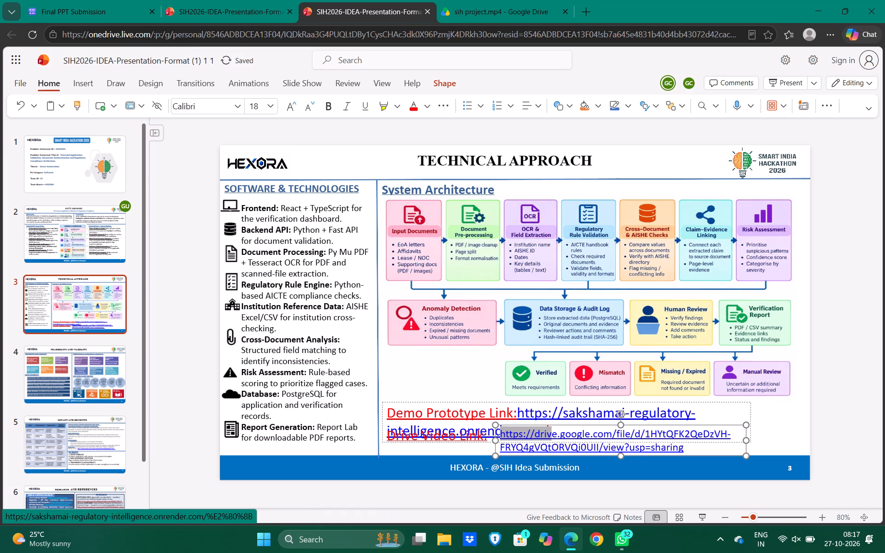
Undo the insertion of the prototype URL in the Demo Prototype Link label on slide 3.
click(519, 414)
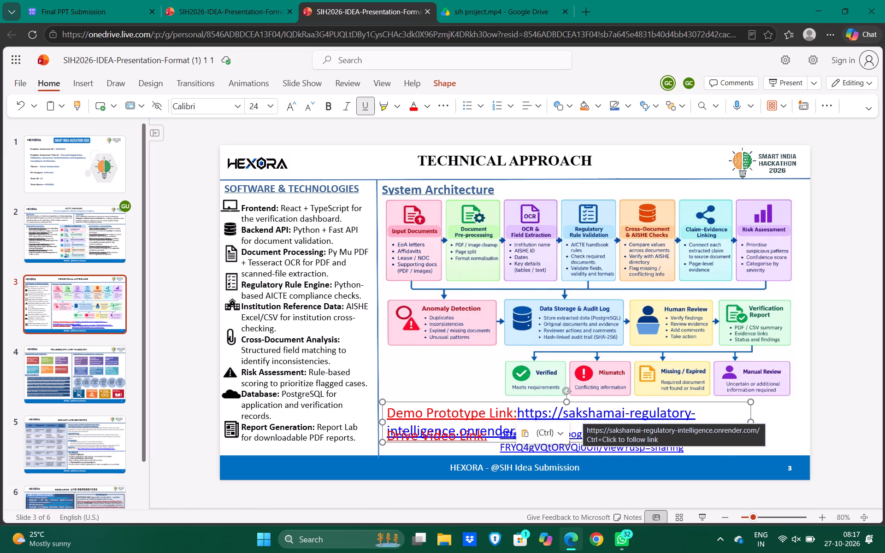
key(ctrl+z)
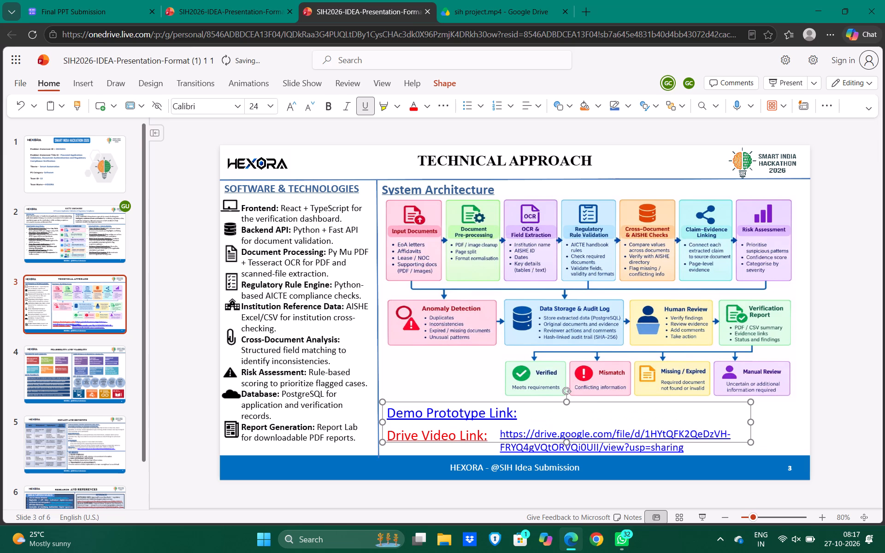
Narrow the Demo Prototype Link text box on slide 3 so it ends just past its label text.
click(567, 441)
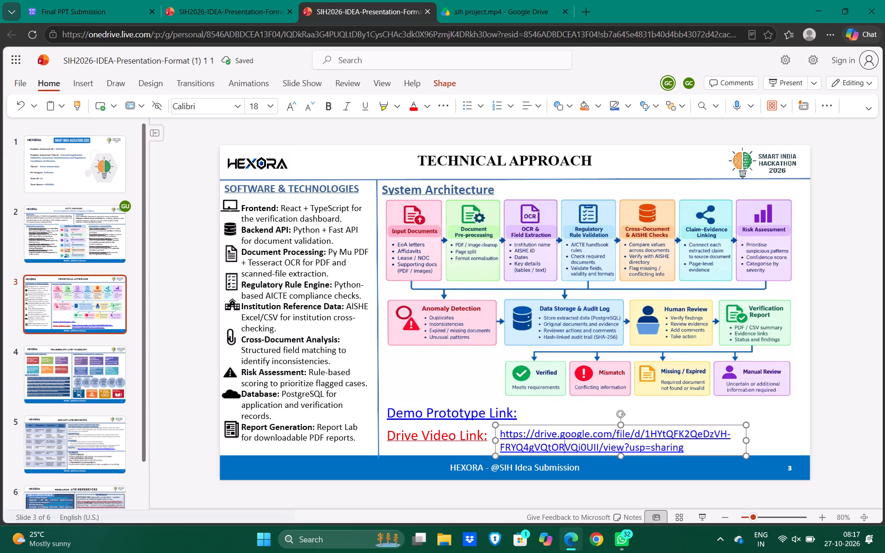
click(556, 418)
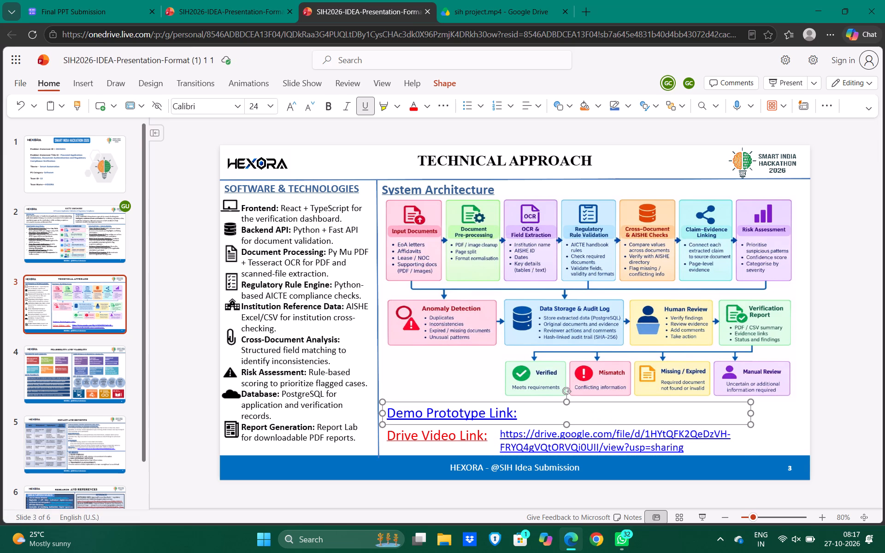
drag(751, 412, 585, 417)
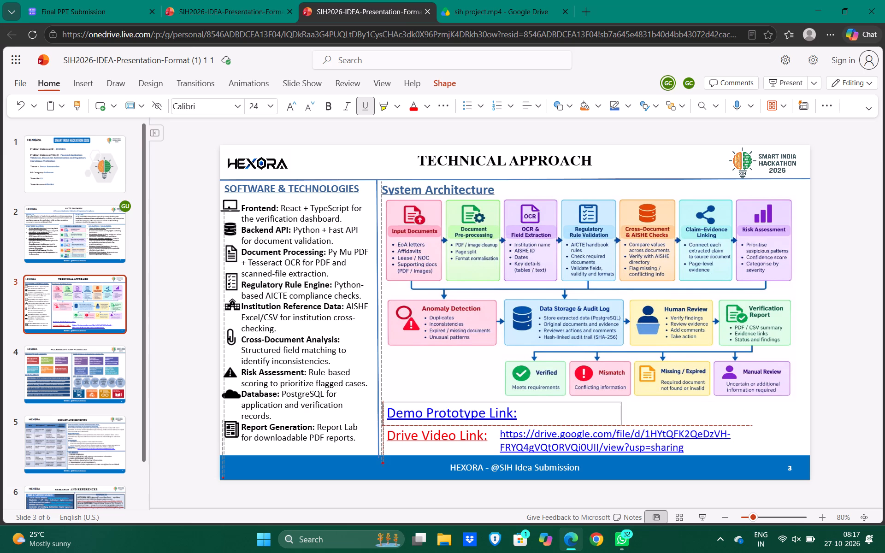
drag(585, 417, 552, 406)
drag(552, 406, 552, 405)
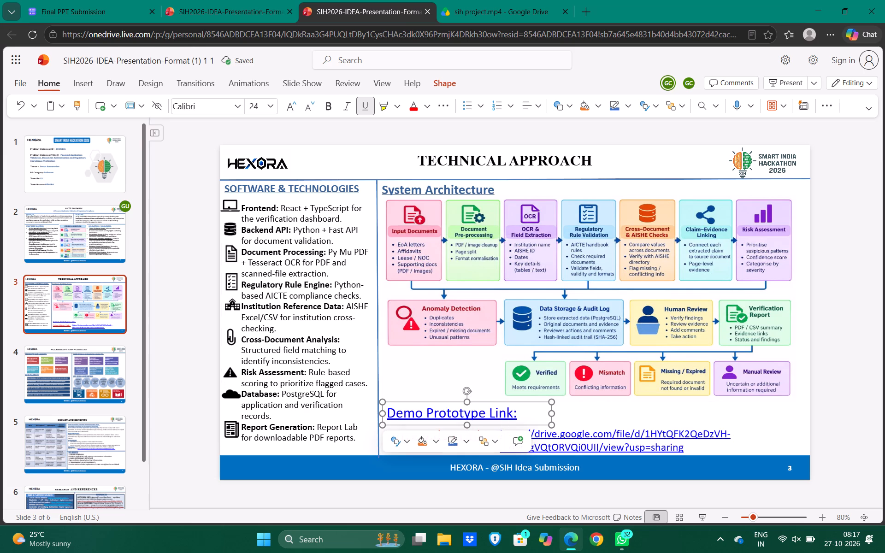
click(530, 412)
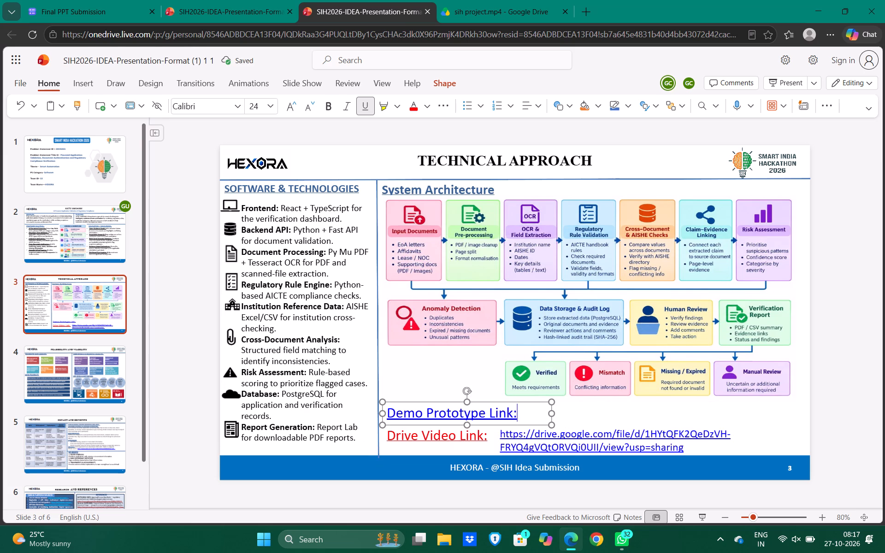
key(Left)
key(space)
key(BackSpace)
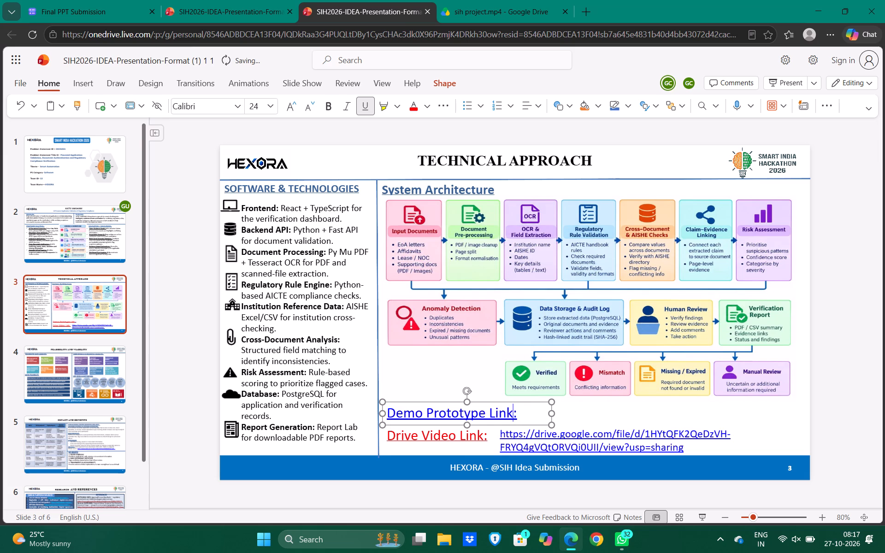
Change the font colour of the Demo Prototype Link label to red, matching the Drive Video Link label.
click(527, 415)
drag(527, 415, 386, 411)
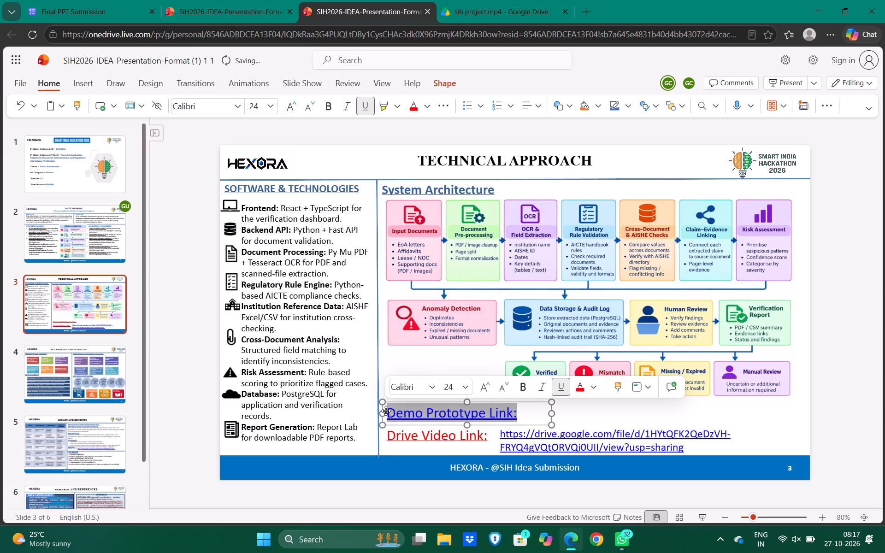
click(577, 386)
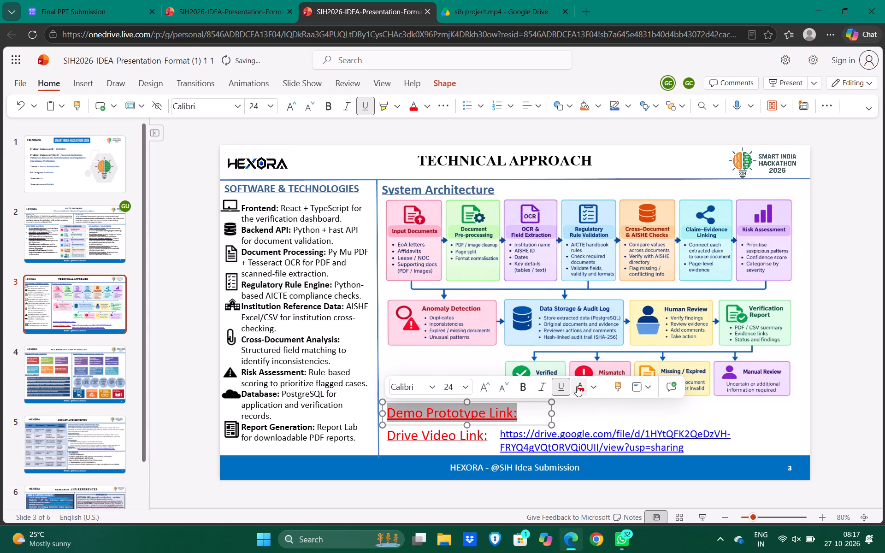
click(572, 421)
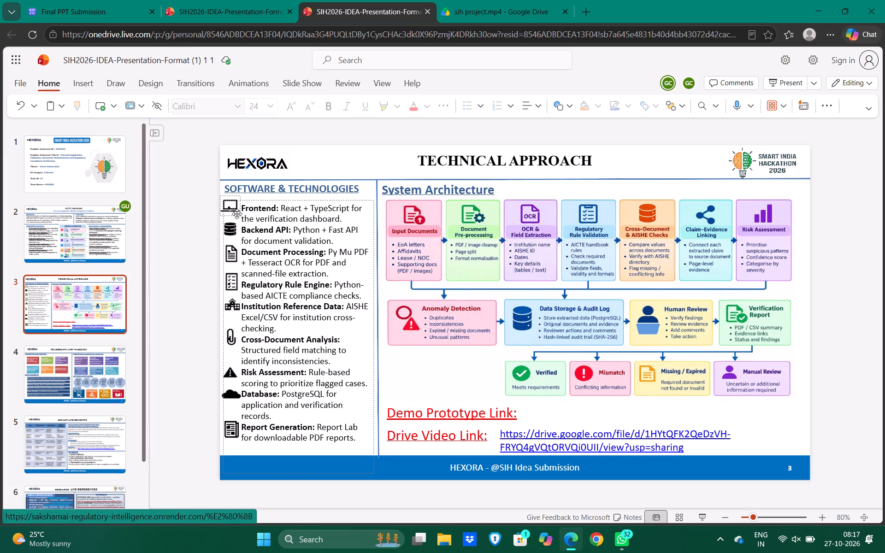
click(75, 85)
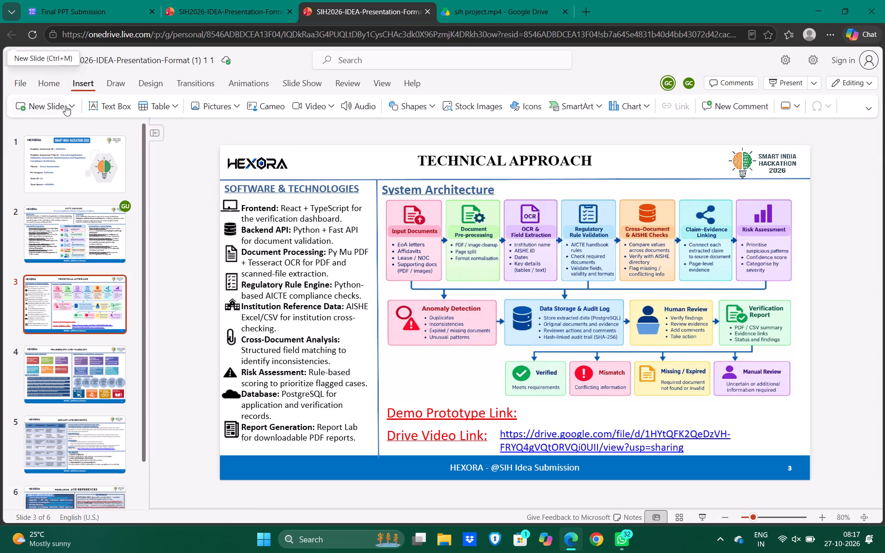
click(109, 104)
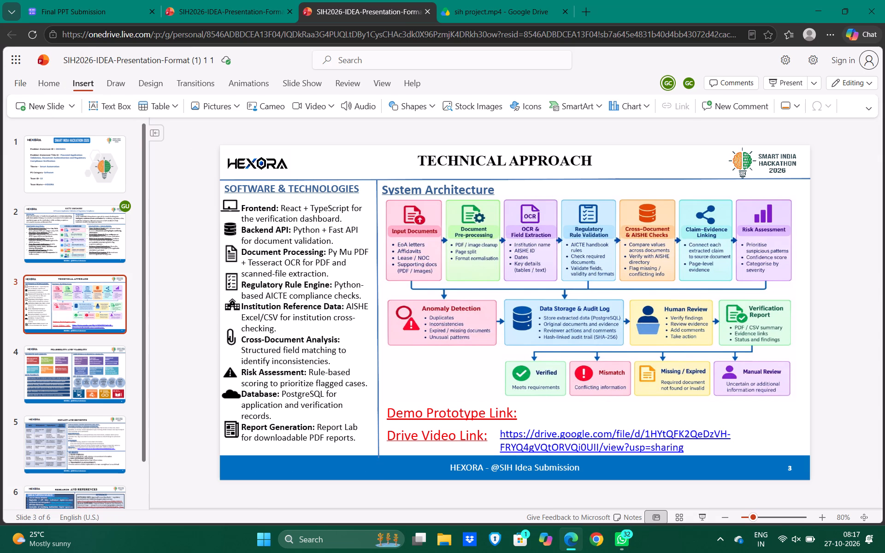
drag(542, 403, 777, 422)
drag(777, 422, 801, 424)
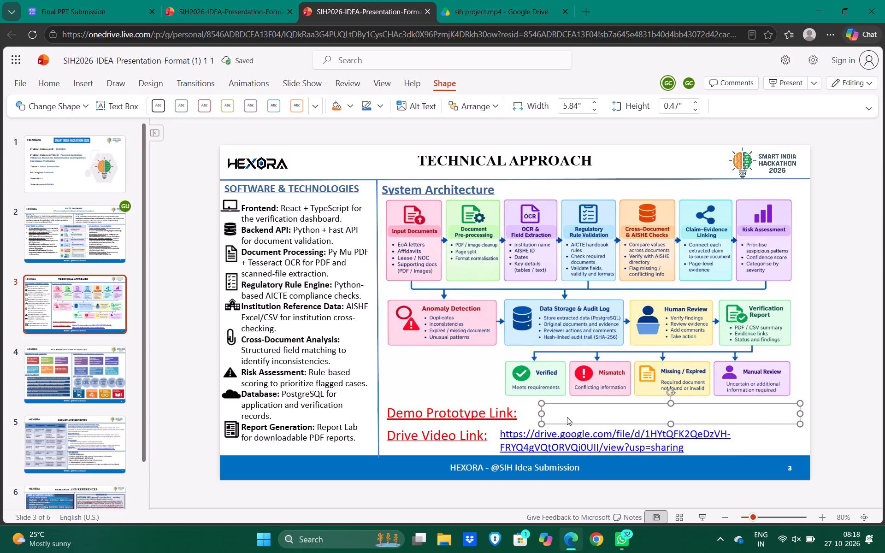
key(ctrl+v)
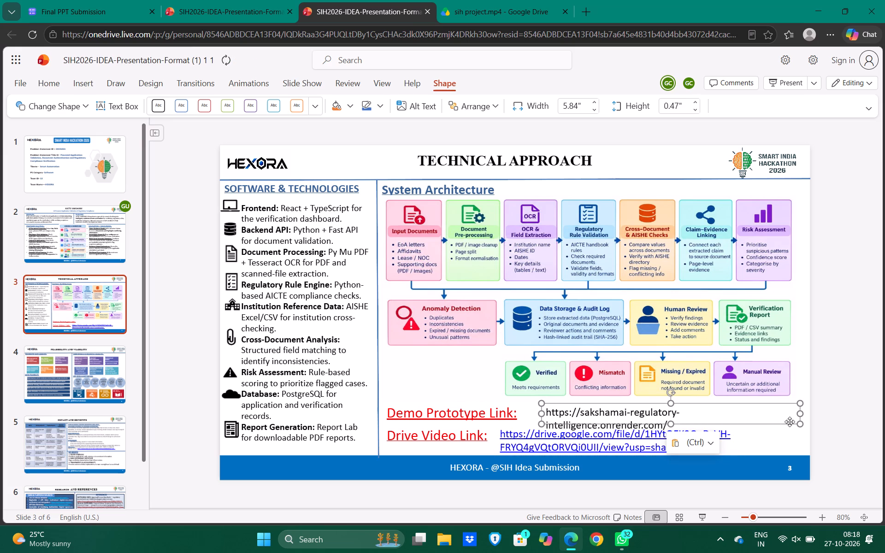
Widen the prototype URL text box to about 6.52 inches and move it closer to the Demo Prototype Link label.
drag(802, 412, 823, 410)
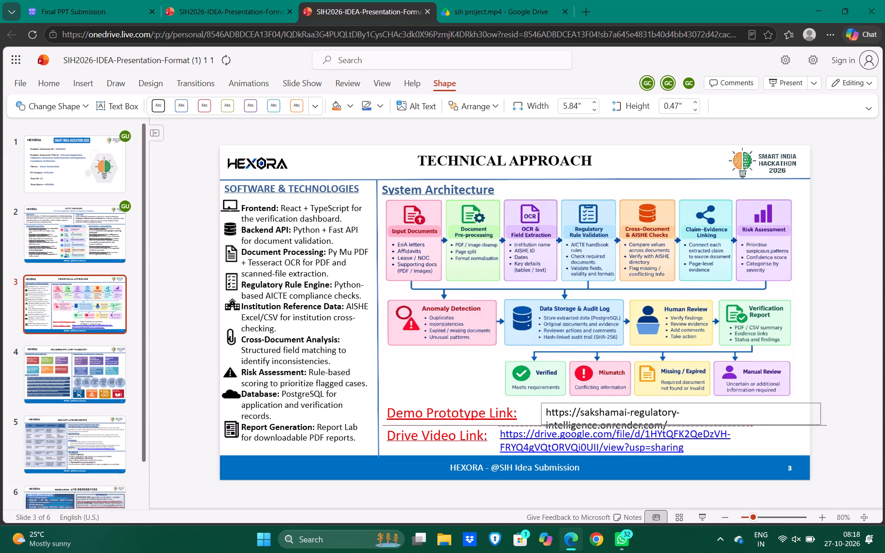
drag(823, 410, 832, 409)
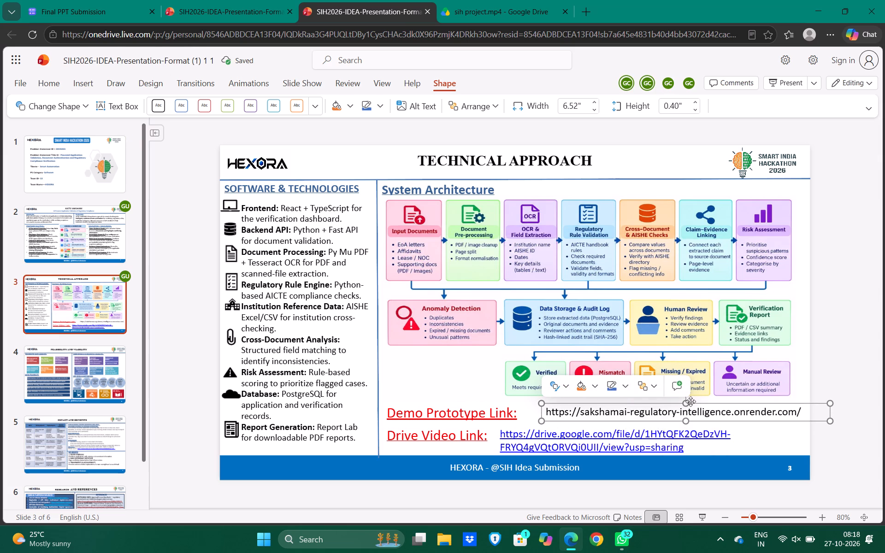
drag(692, 403, 678, 405)
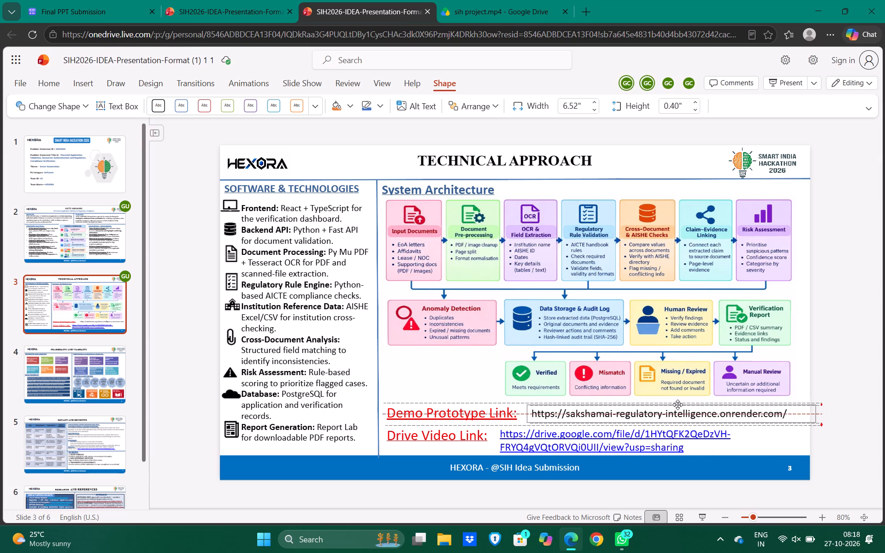
drag(678, 405, 680, 404)
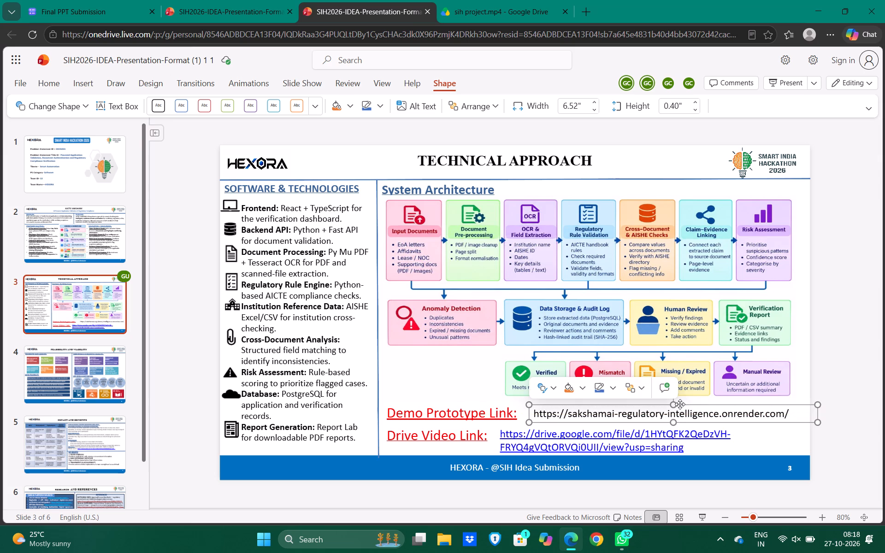
click(793, 412)
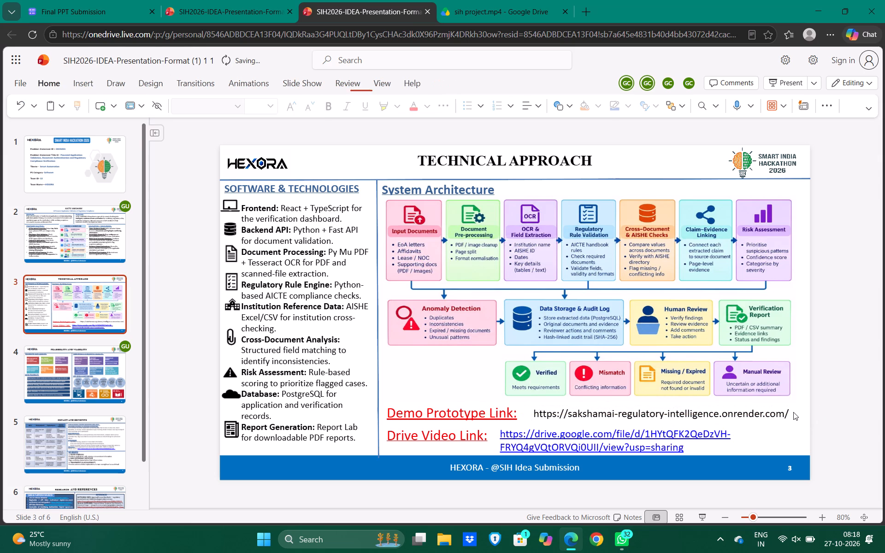
click(755, 415)
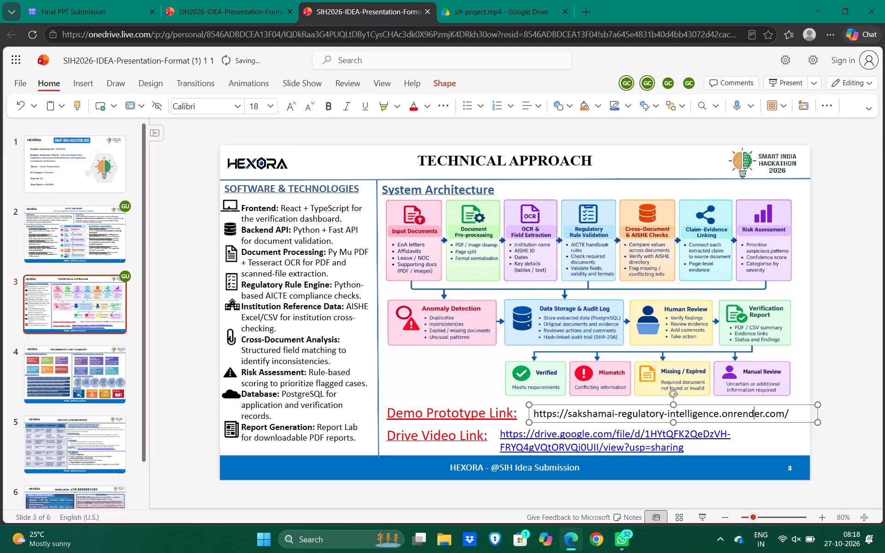
drag(792, 412, 532, 416)
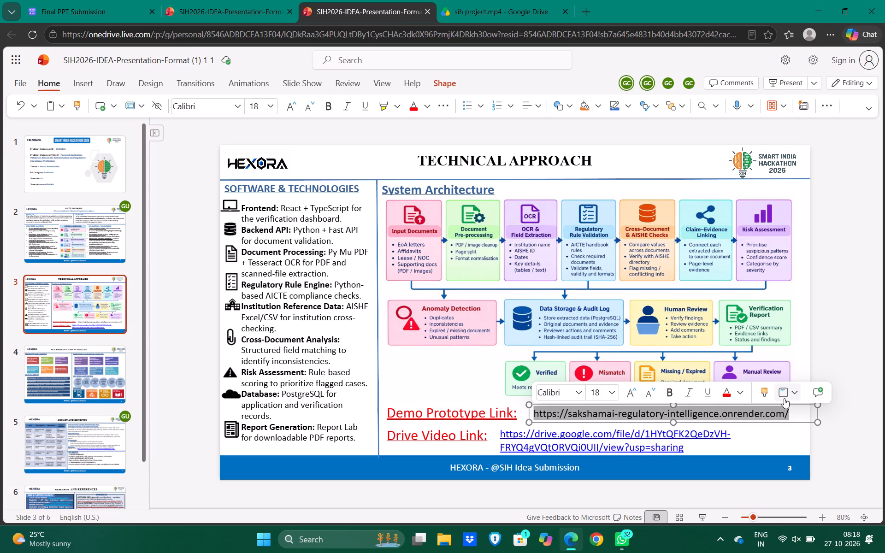
right_click(716, 413)
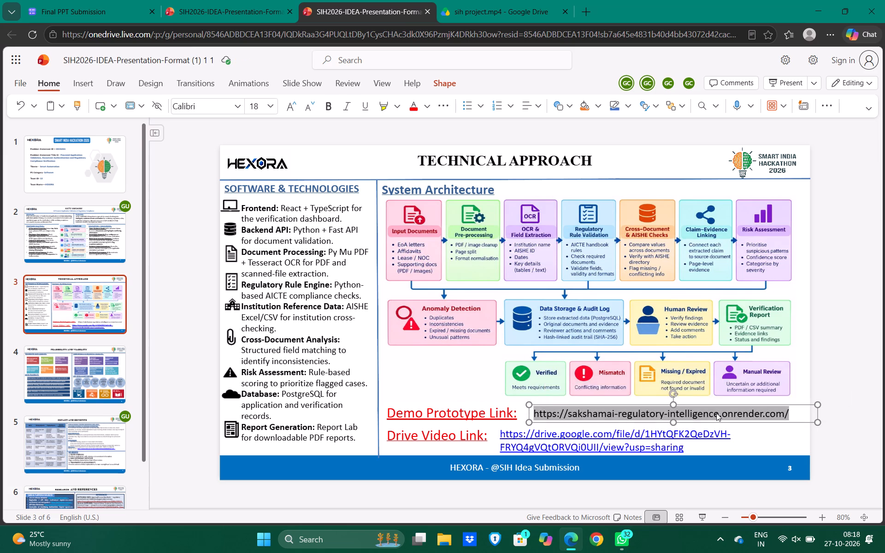
click(636, 286)
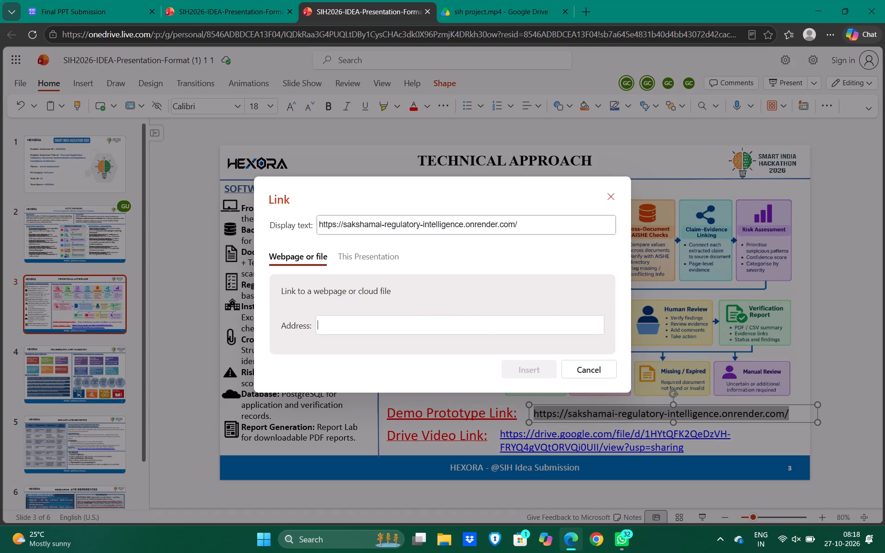
key(ctrl+v)
click(537, 366)
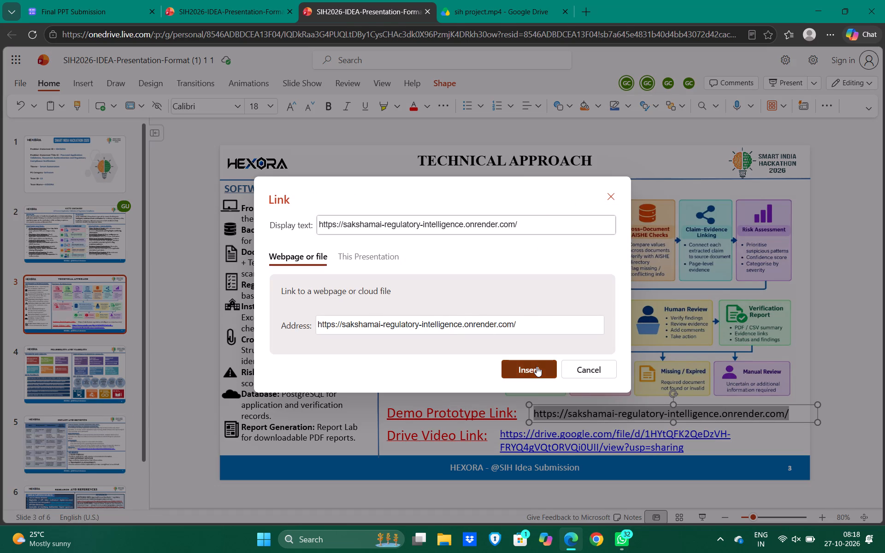
click(859, 450)
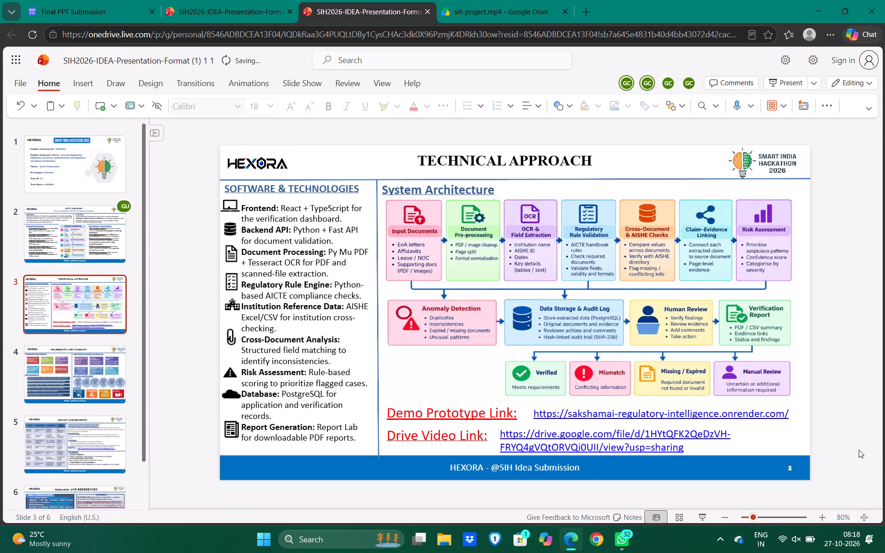
click(625, 418)
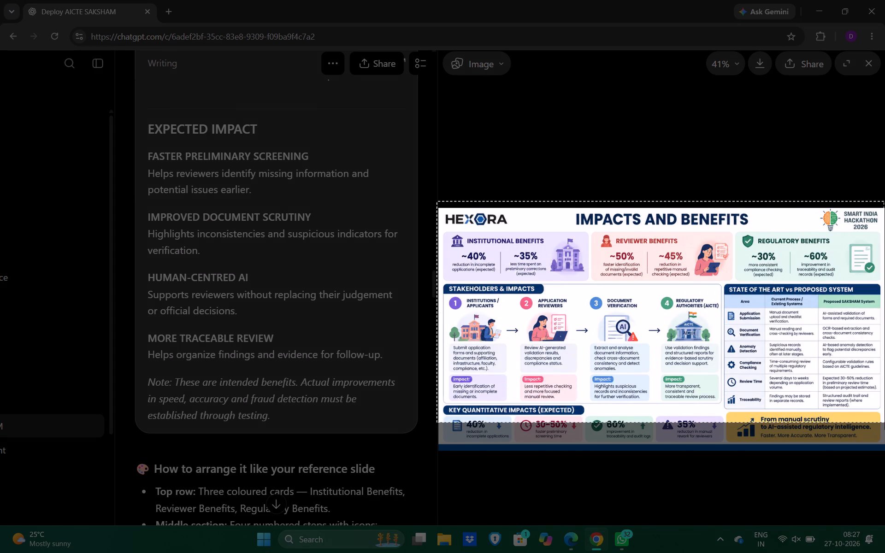
Capture a rectangular screenshot of the complete Impacts and Benefits slide image, including its bottom quantitative impacts row.
drag(884, 422, 884, 451)
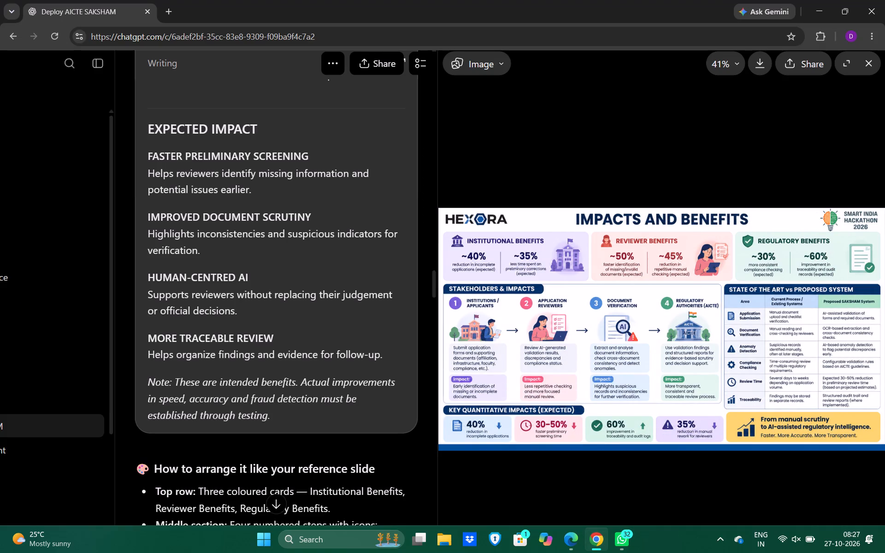
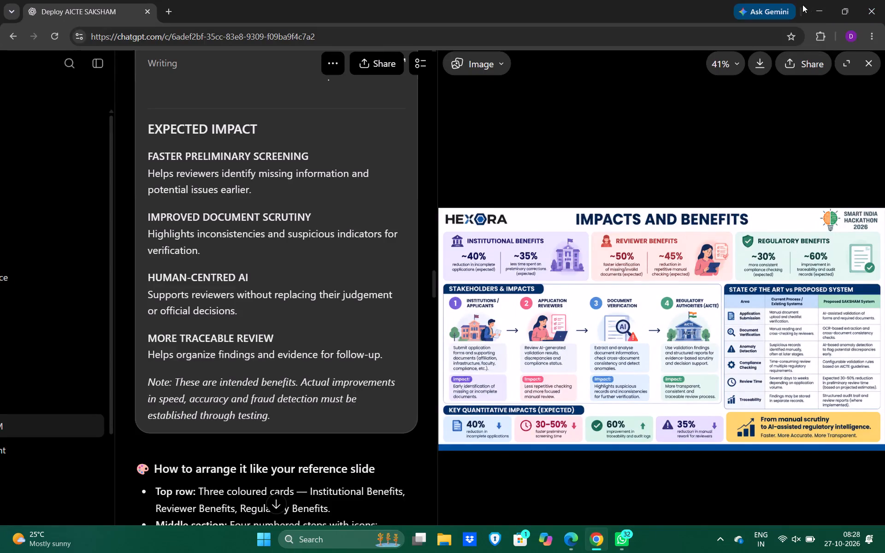
Switch to the SIH2026 presentation in Edge and, on the Research and References slide, go to the View Full Competitor Differentiation Matrix link.
click(824, 11)
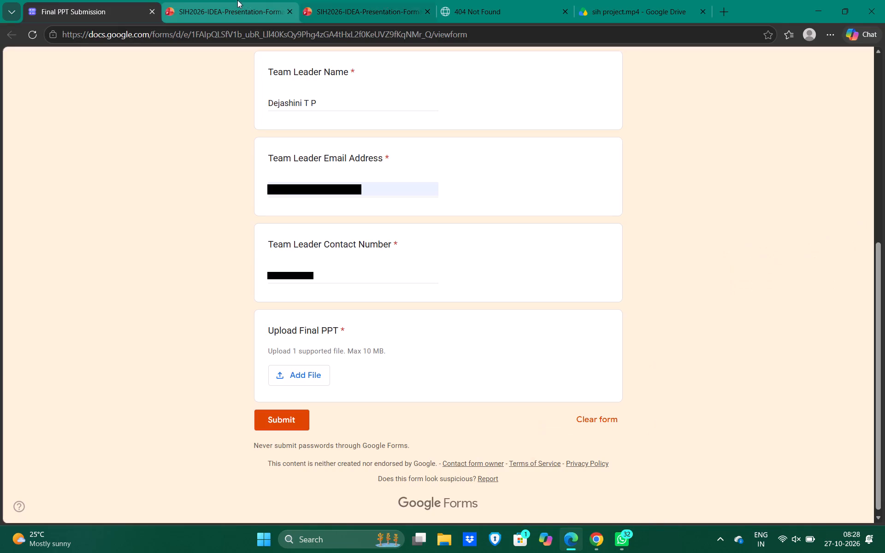
click(362, 0)
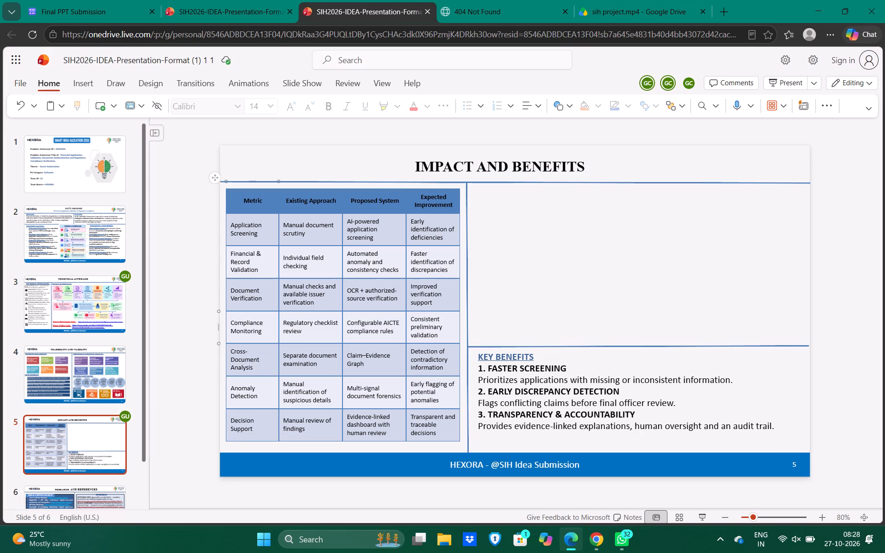
scroll(83, 469, down, 4)
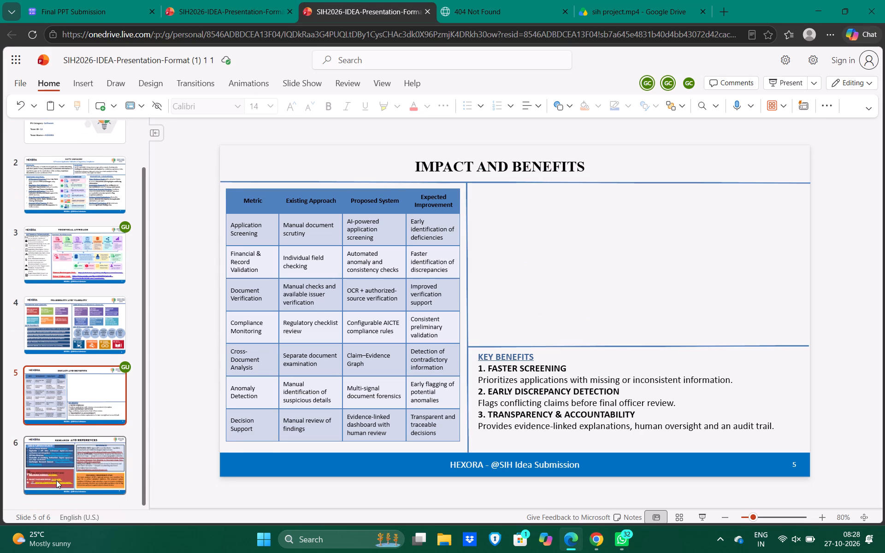
click(56, 480)
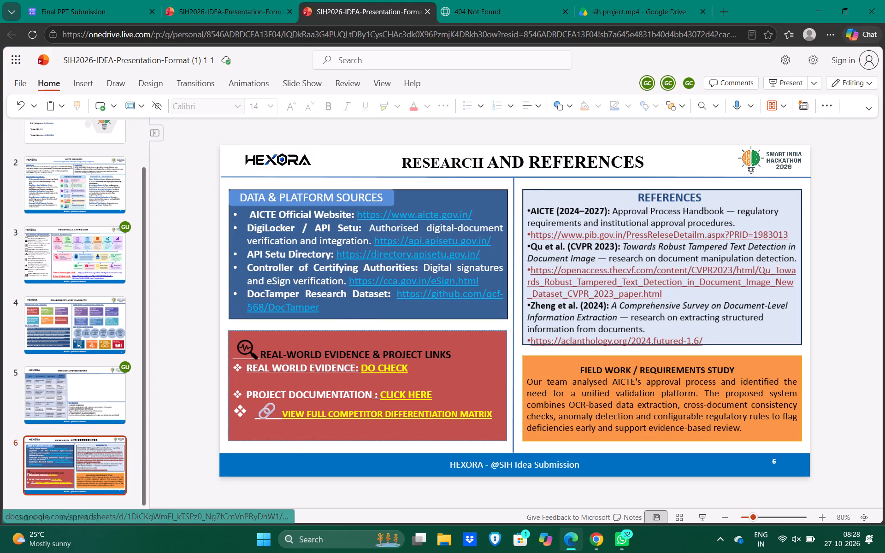
click(406, 417)
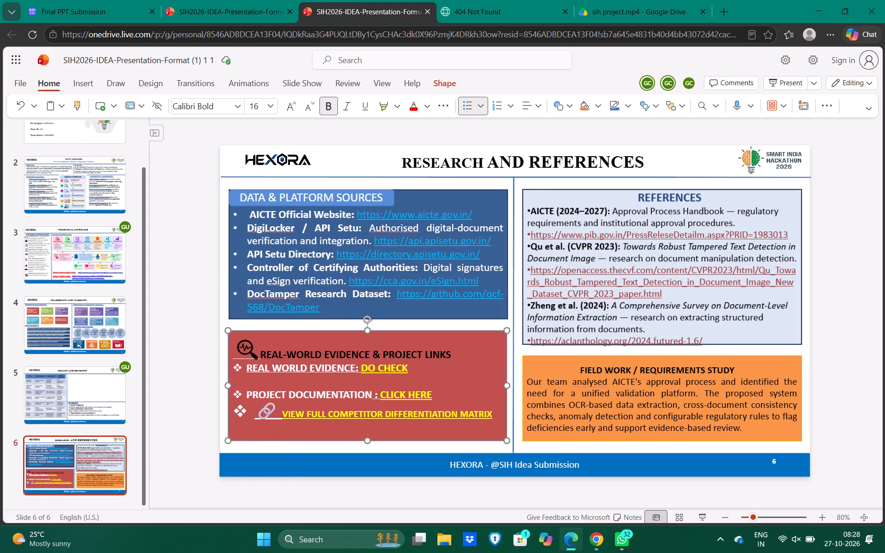
Bring up the editing options for the "View Full Competitor Differentiation Matrix" link on the Research and References slide.
ctrl+right_click(406, 417)
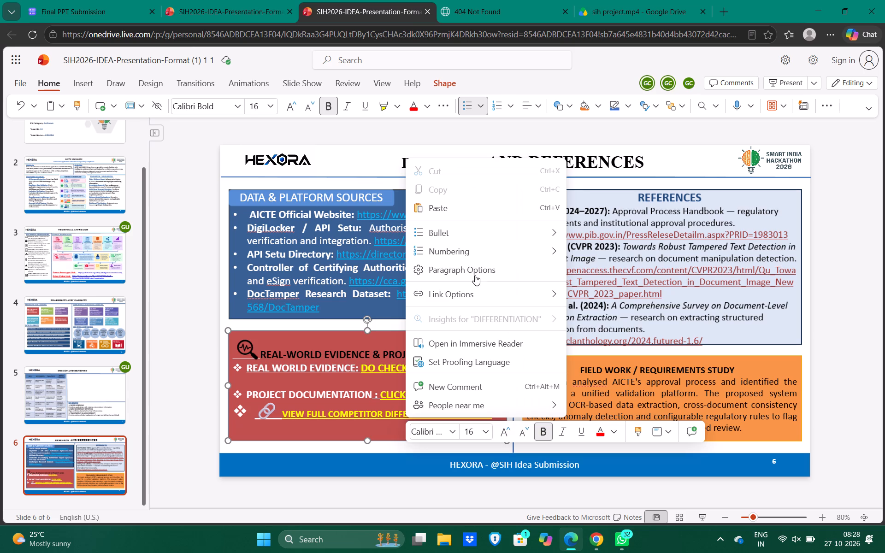
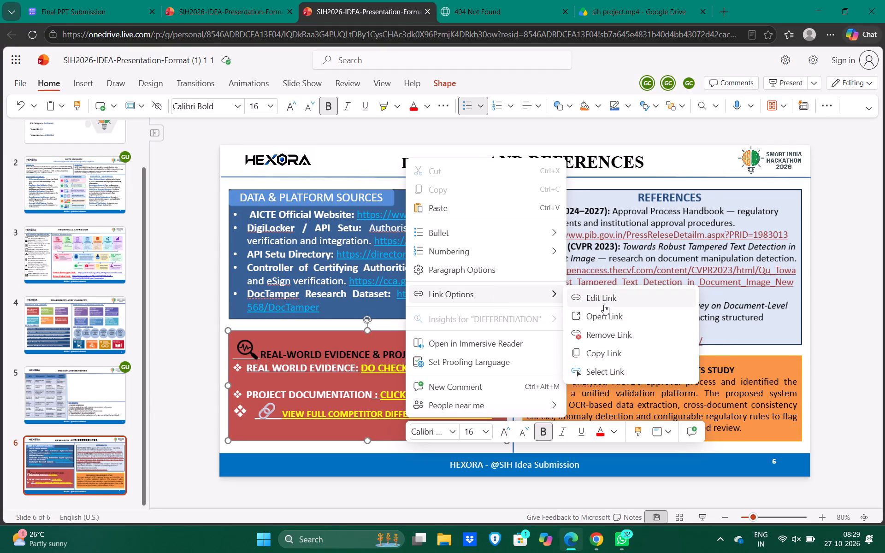
Open the "View Full Competitor Differentiation Matrix" link to check its target, and return to the Research and References slide.
click(606, 315)
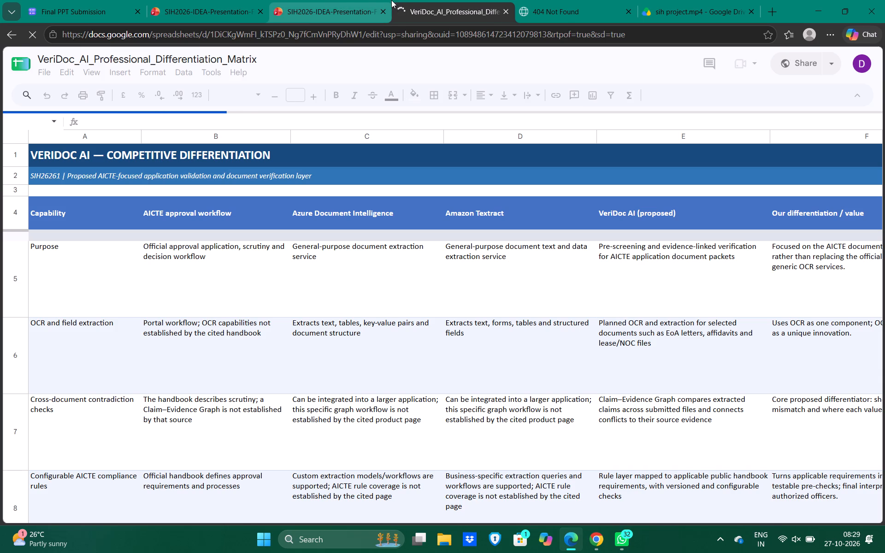
click(333, 3)
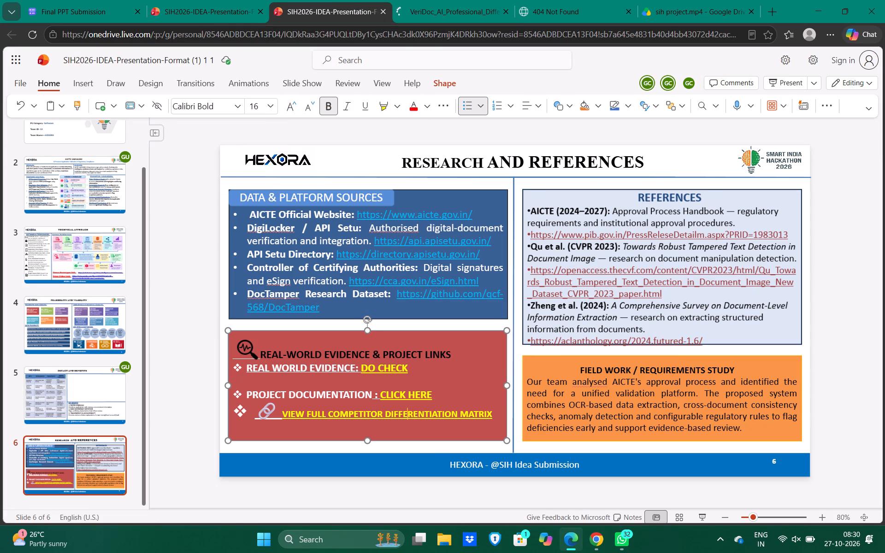
click(395, 392)
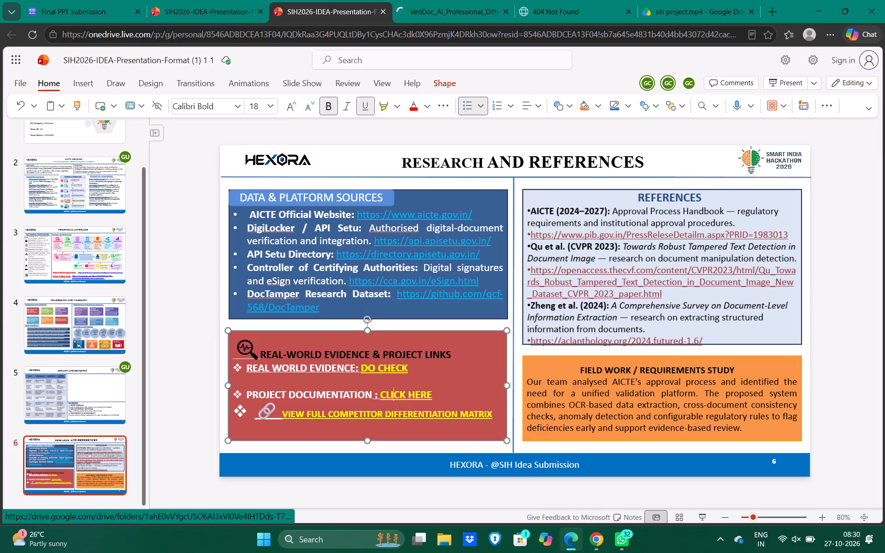
Copy the Controller of Certifying Authorities eSign link from the Data & Platform Sources box.
click(406, 284)
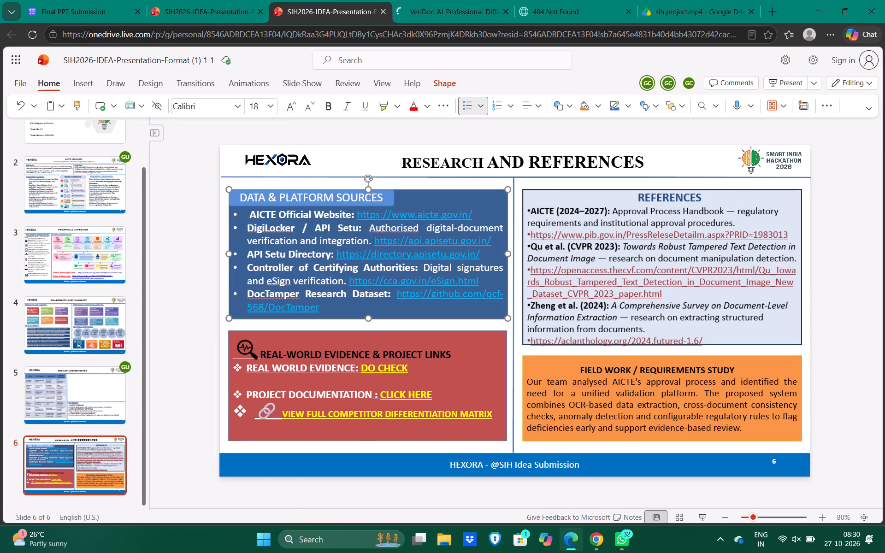
ctrl+right_click(406, 284)
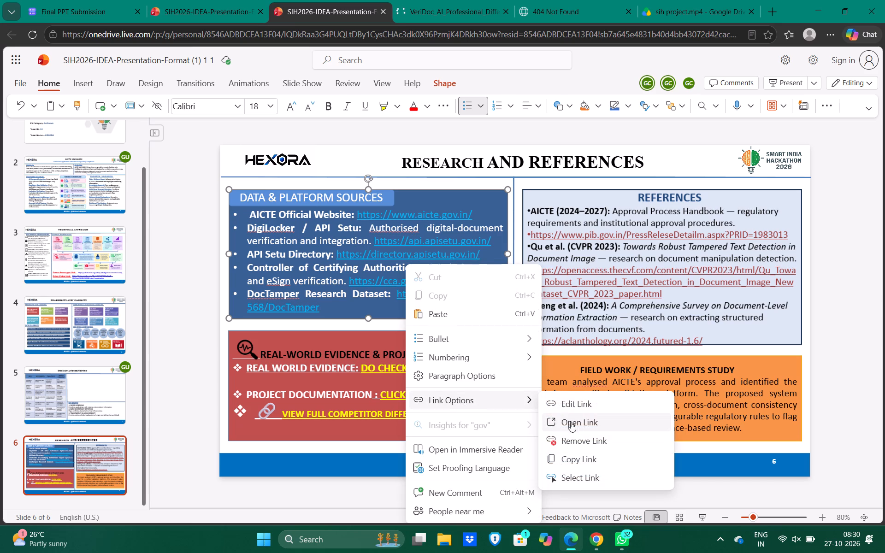
click(590, 460)
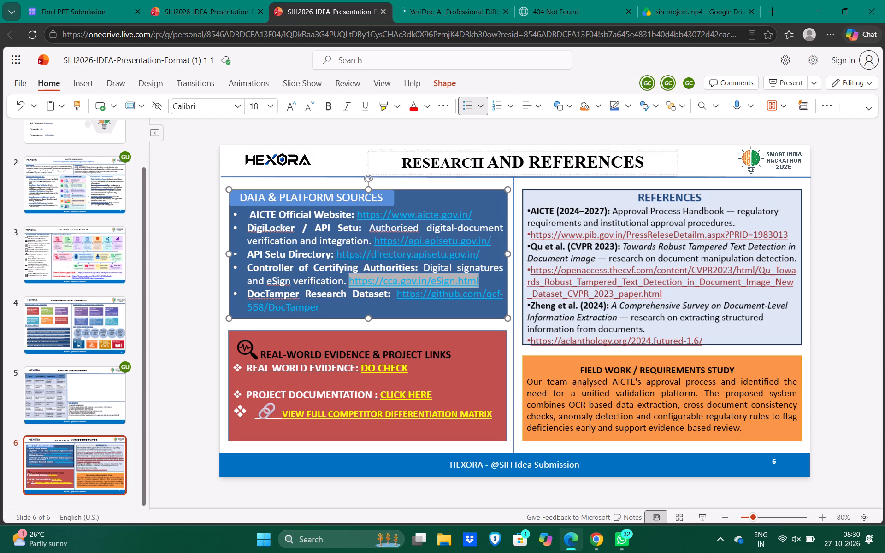
Check the opened VeriDoc AI differentiation matrix spreadsheet again and close it.
click(436, 0)
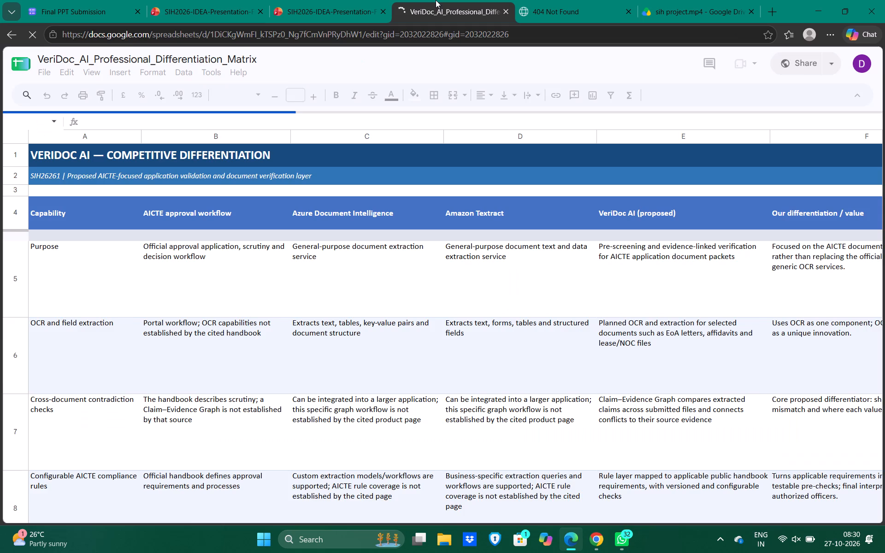
click(331, 6)
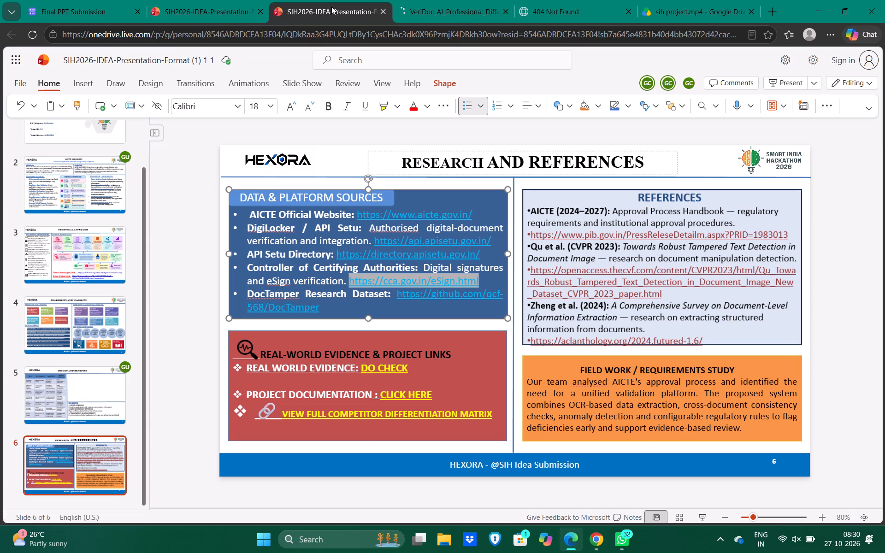
click(506, 13)
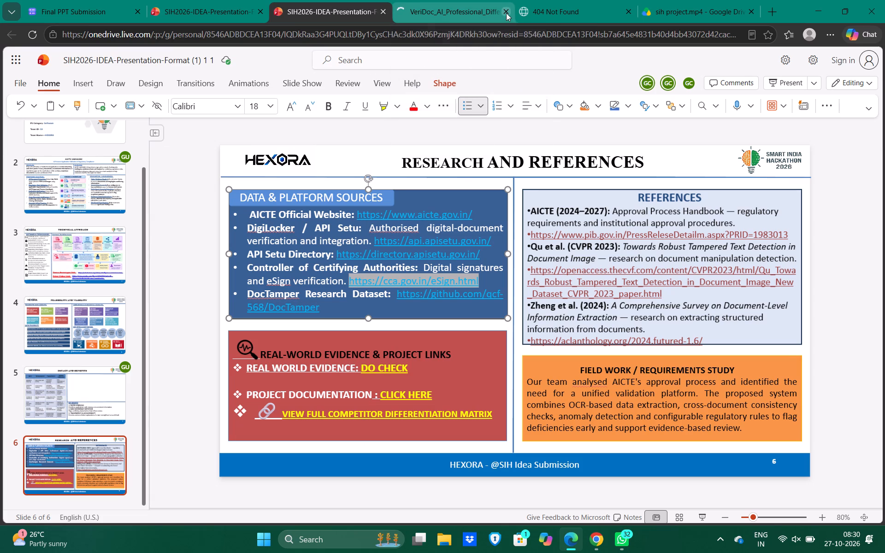
Follow the AICTE Official Website link in Data & Platform Sources to check the page it opens.
click(432, 214)
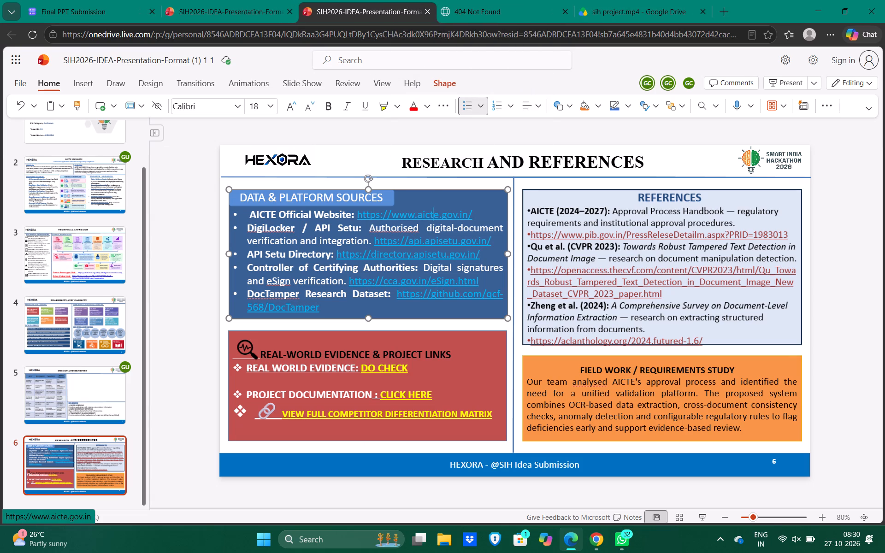
ctrl+right_click(432, 214)
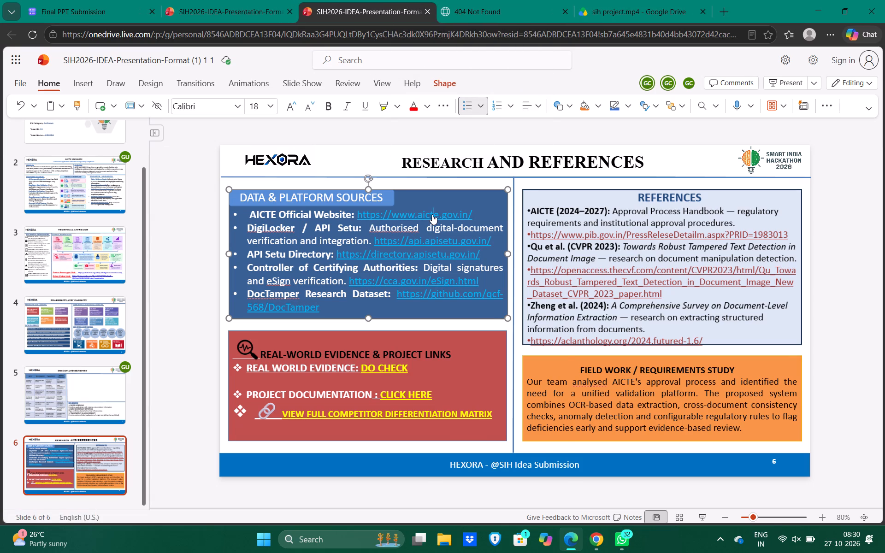
click(407, 215)
ctrl+right_click(407, 215)
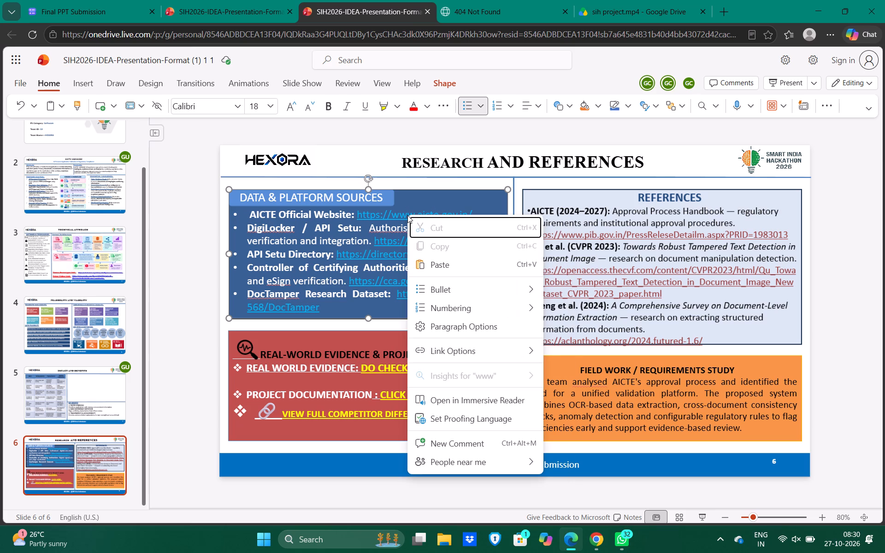
ctrl+click(395, 210)
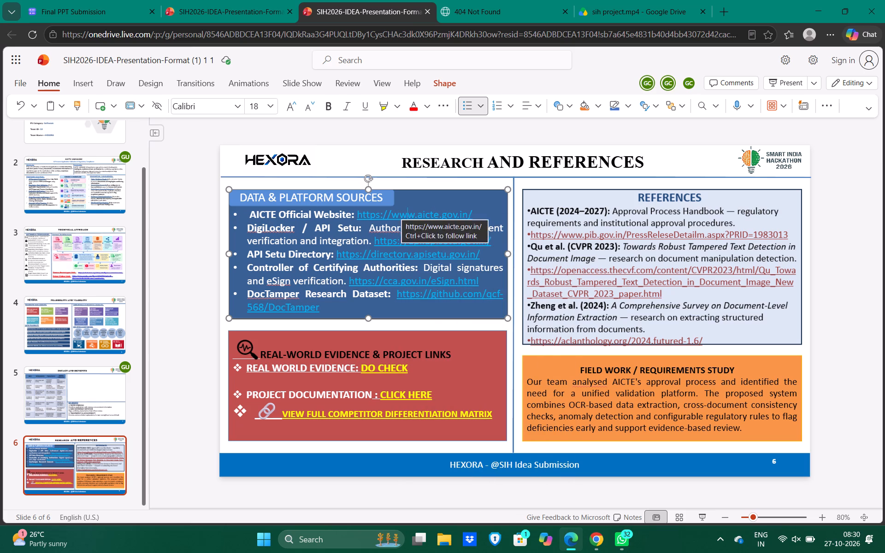
ctrl+click(397, 214)
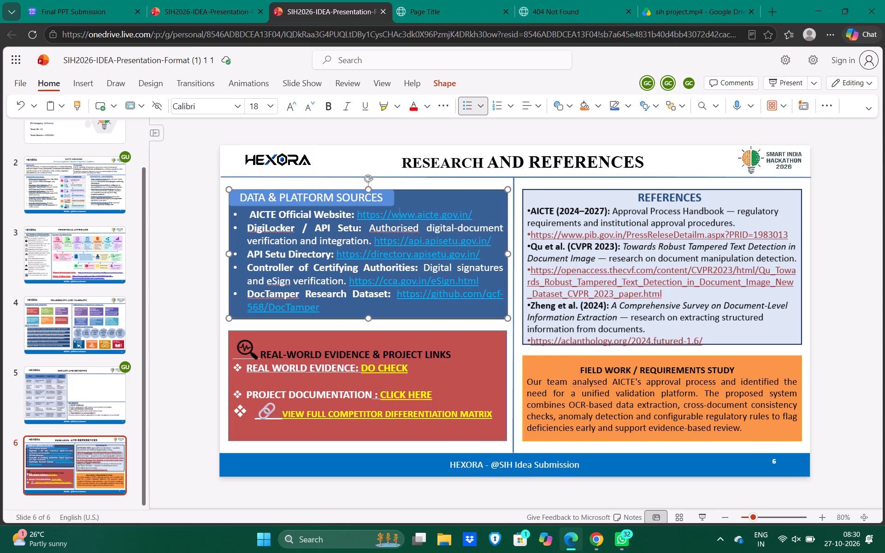
click(455, 12)
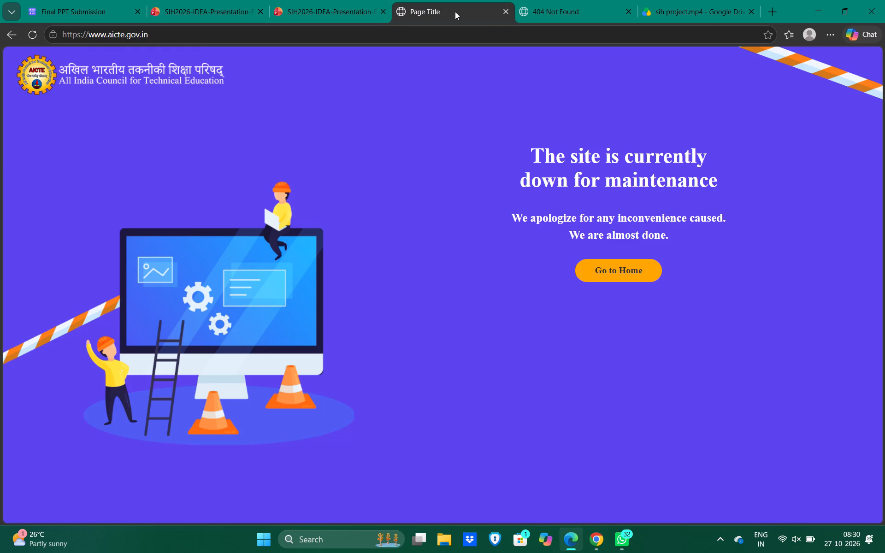
click(323, 7)
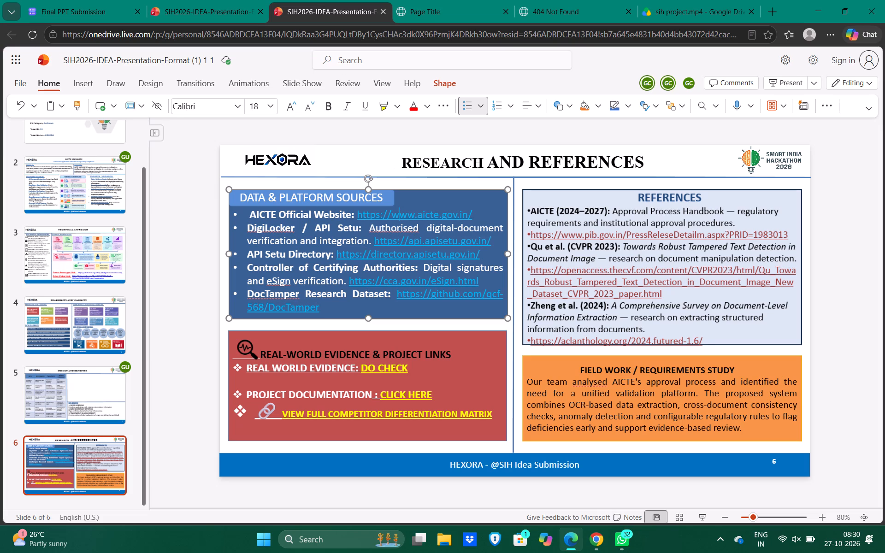
Follow the DigiLocker / API Setu and API Setu Directory links in turn to check the pages they open.
ctrl+click(419, 242)
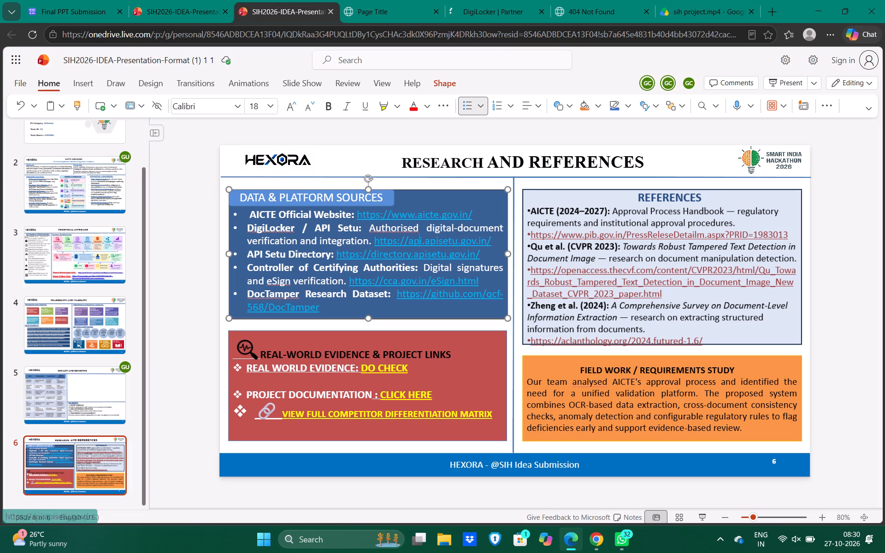
click(487, 3)
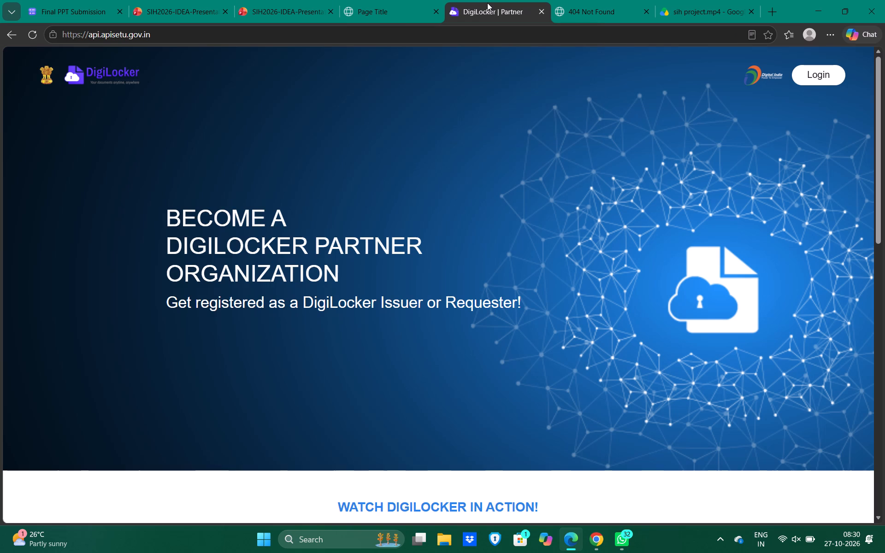
click(281, 0)
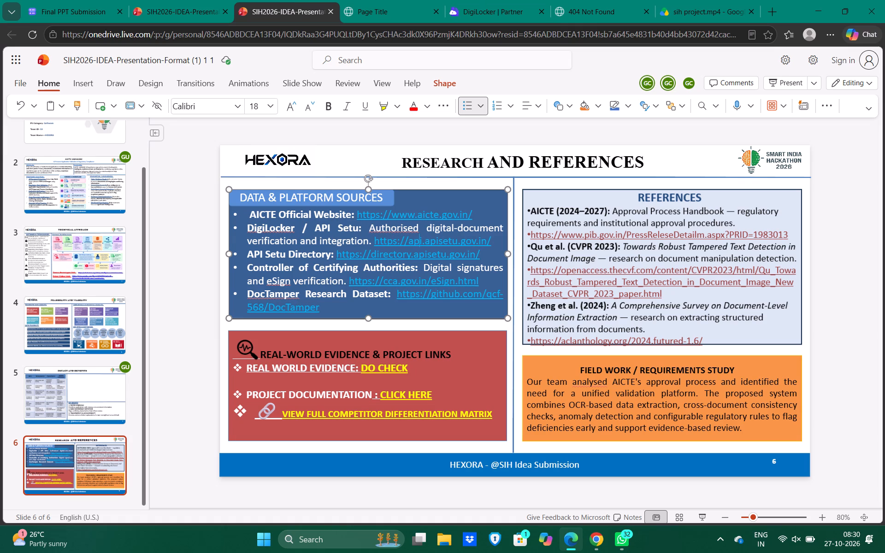
ctrl+click(417, 253)
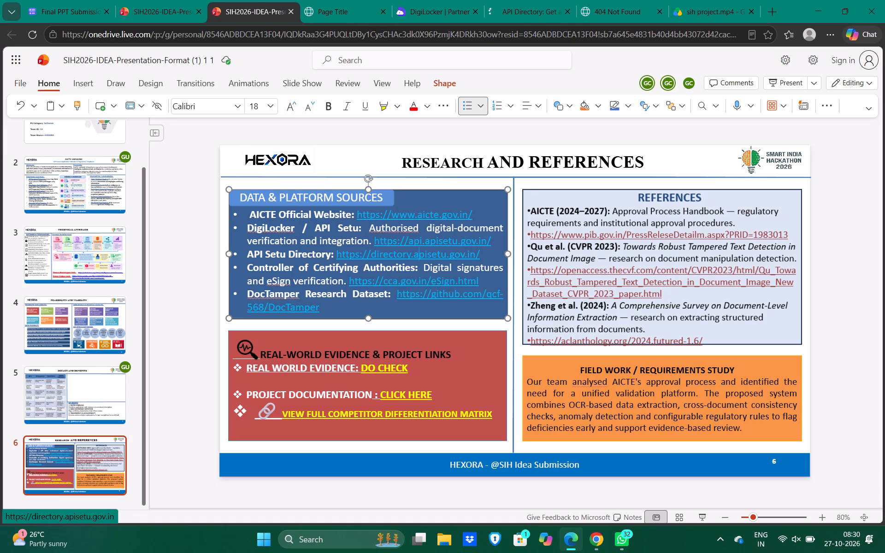
click(536, 0)
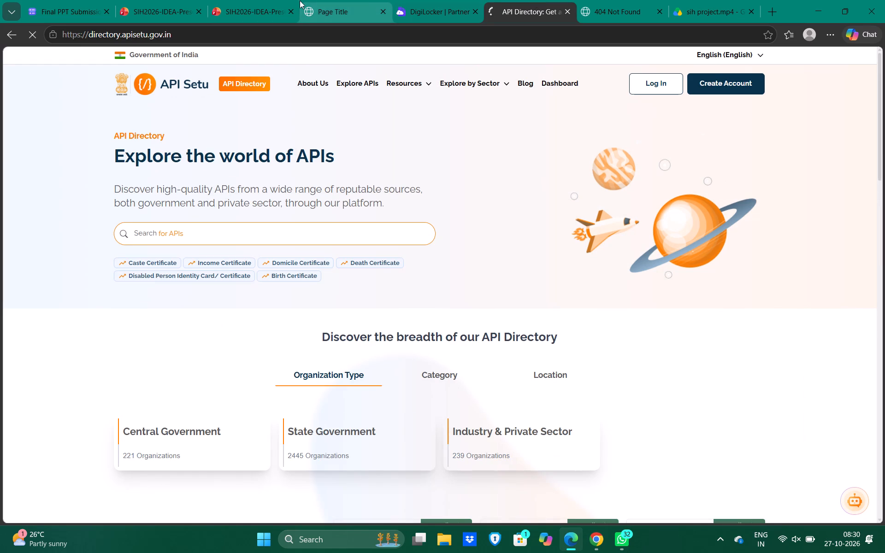
click(254, 1)
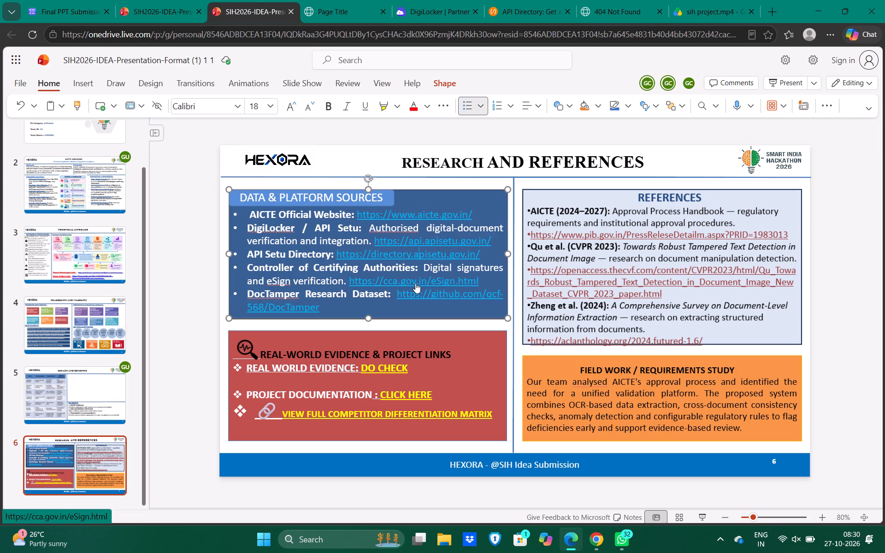
Follow the Controller of Certifying Authorities eSign link to check its page, and open the DocTamper Research Dataset link.
ctrl+click(415, 283)
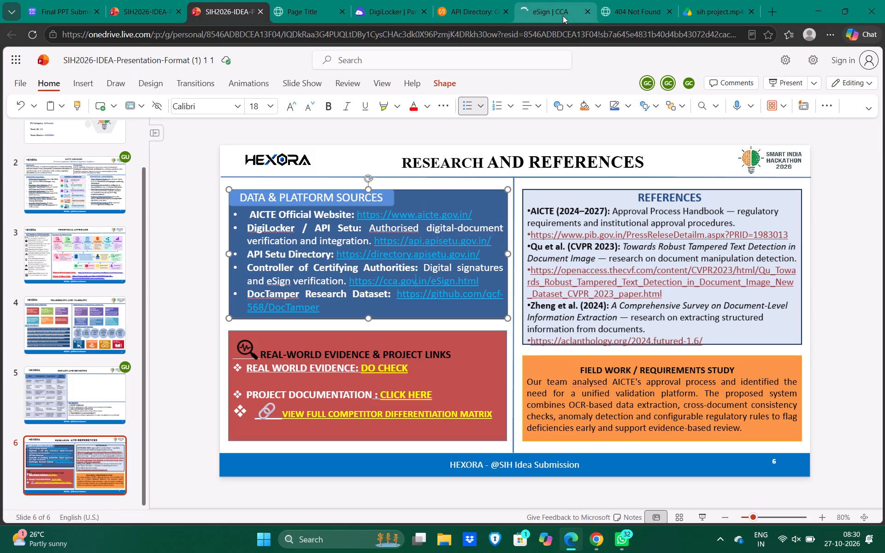
click(555, 12)
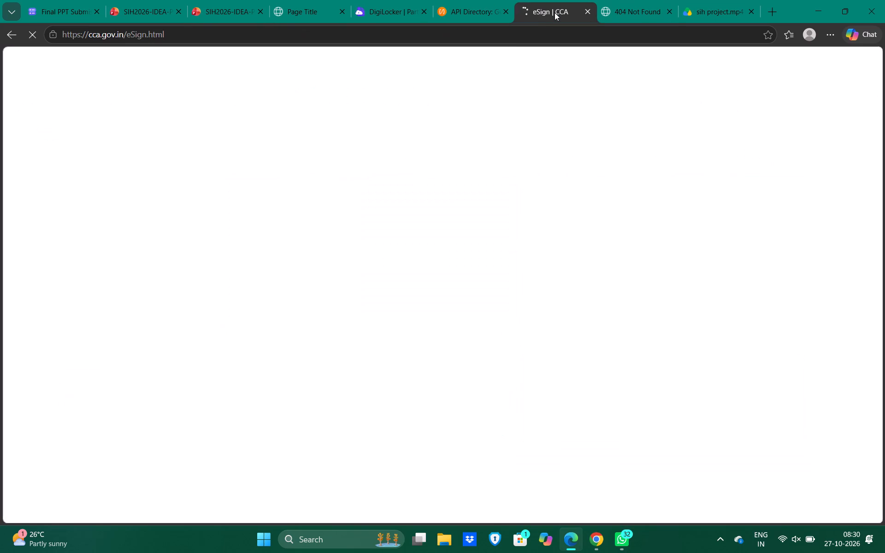
click(217, 7)
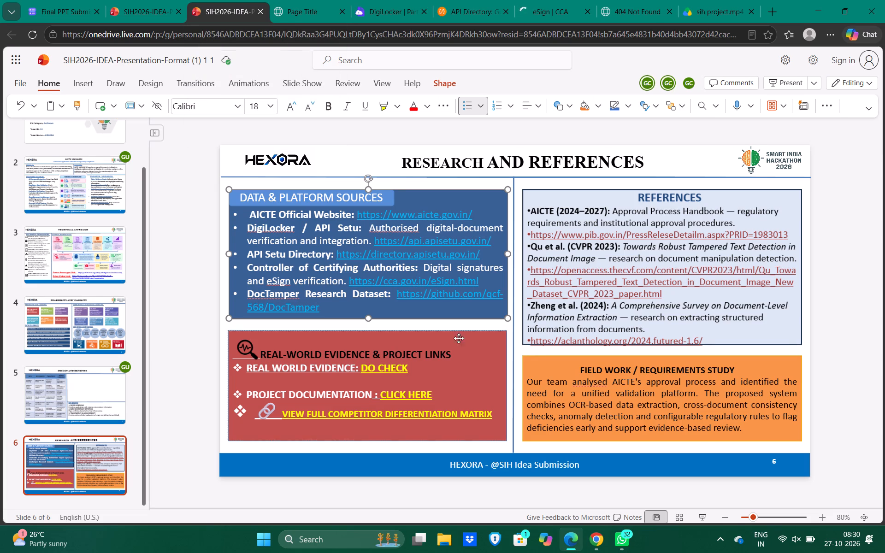
ctrl+click(451, 293)
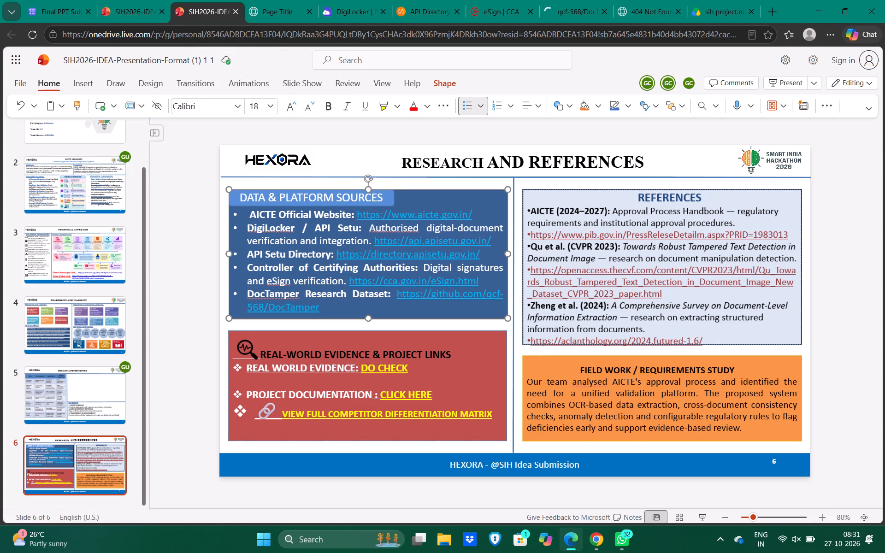
click(475, 307)
ctrl+click(705, 235)
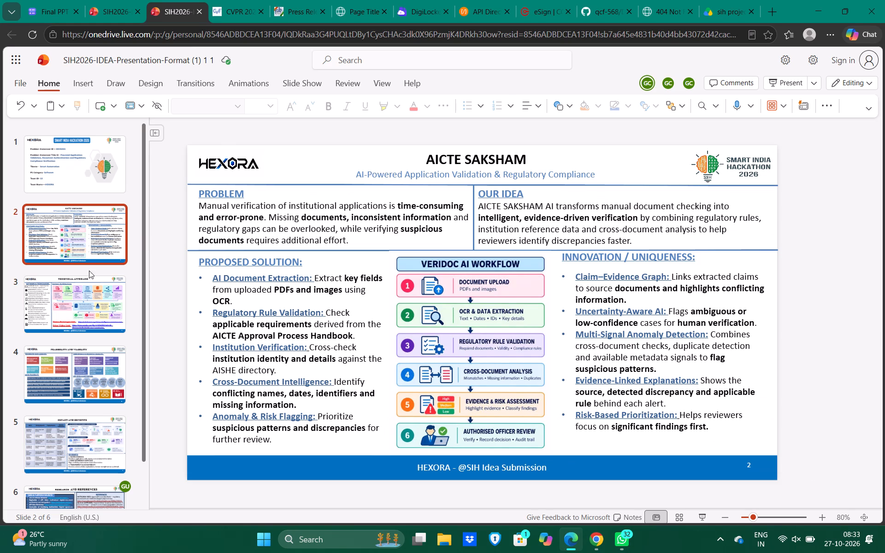
Examine the slides from Technical Approach through Research and References, and recheck slides 2 and 3 and the title slide.
click(80, 329)
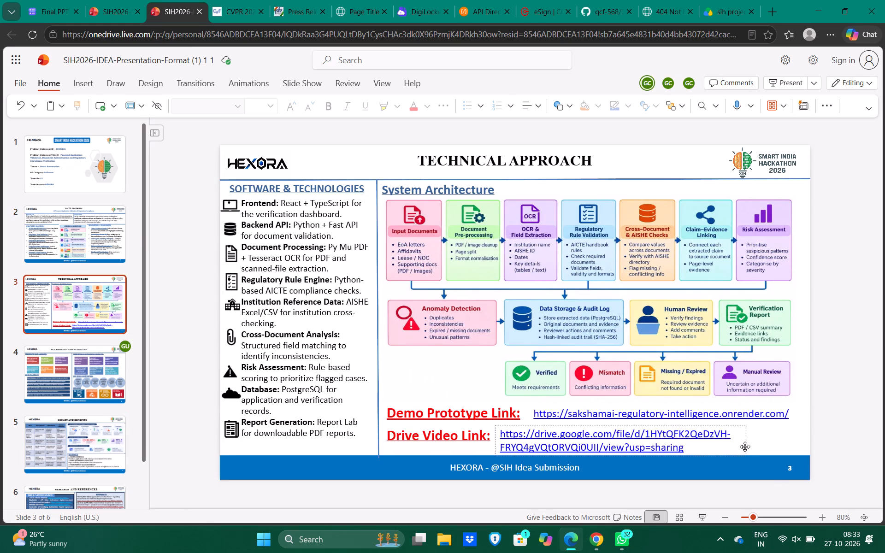
click(102, 387)
click(77, 447)
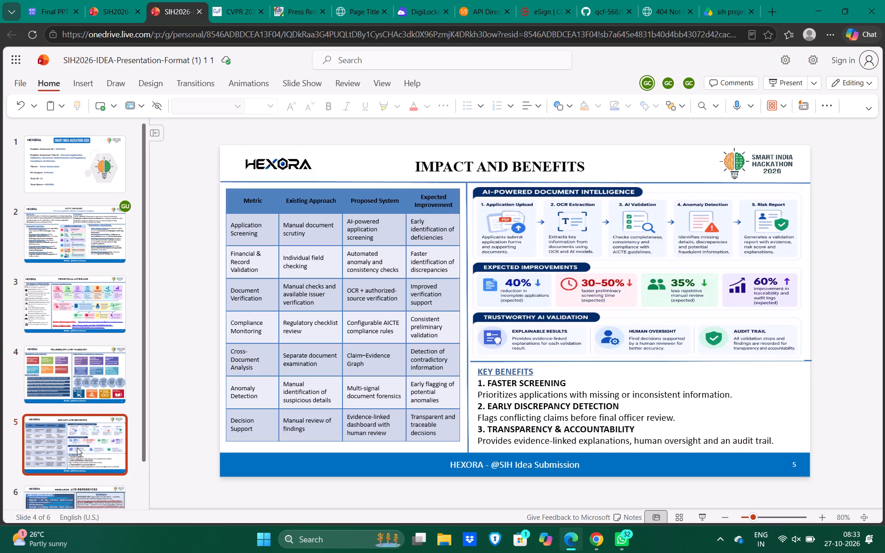
scroll(77, 447, down, 3)
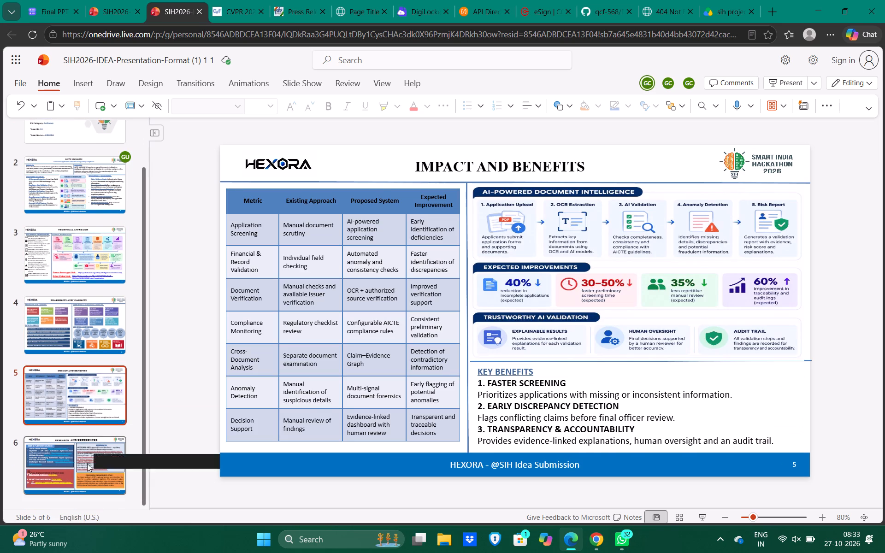
click(88, 465)
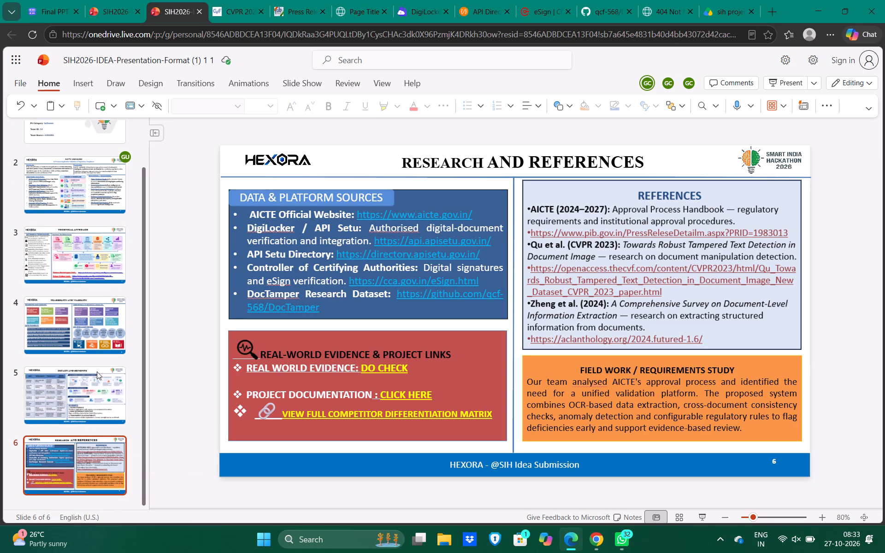
scroll(100, 384, up, 7)
click(104, 241)
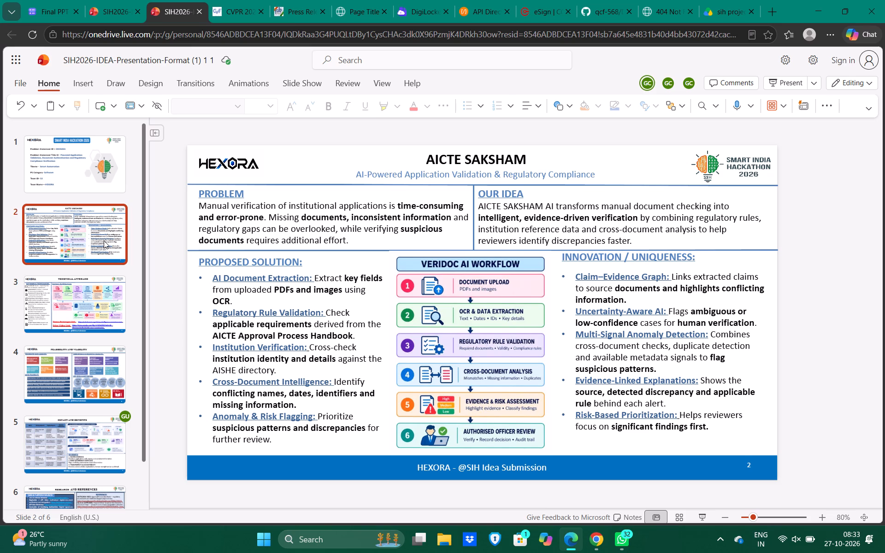
click(87, 300)
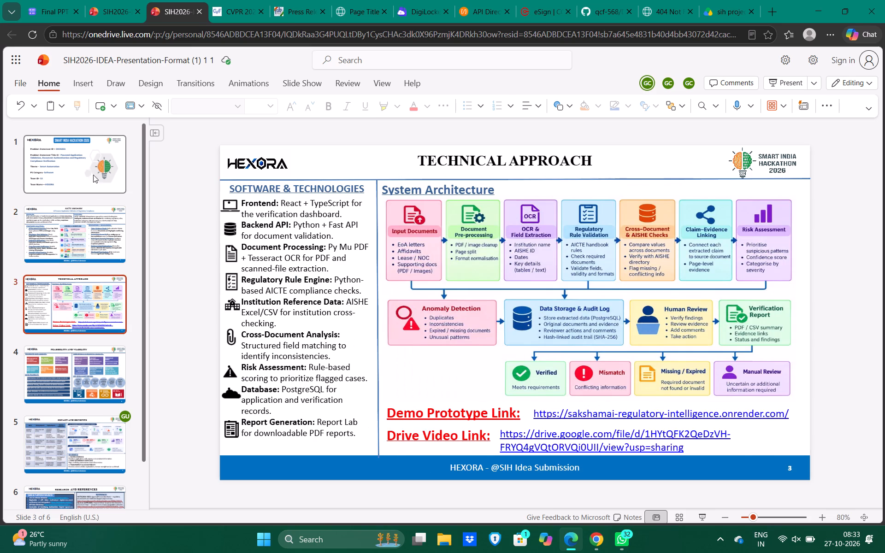
click(82, 159)
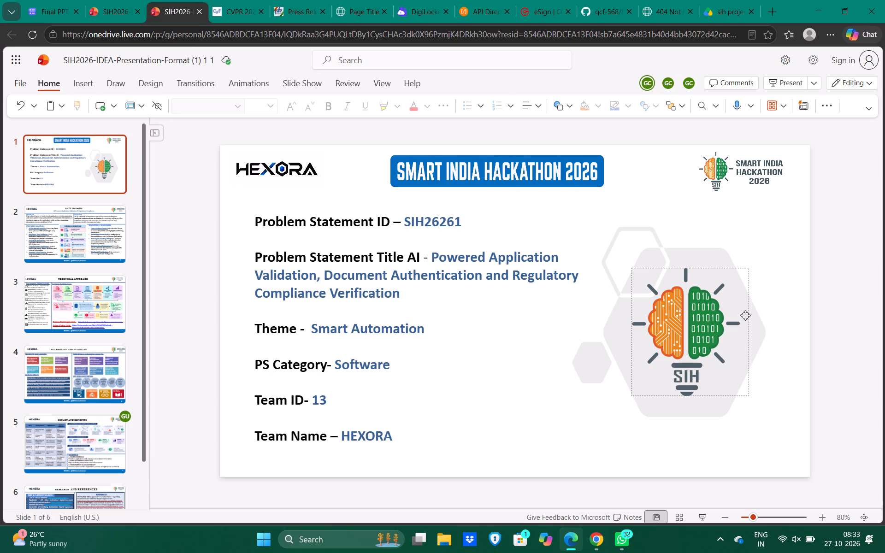
Review the slides from AICTE SAKSHAM through Research and References once more, and recheck the Impact and Benefits slide.
click(73, 373)
click(116, 284)
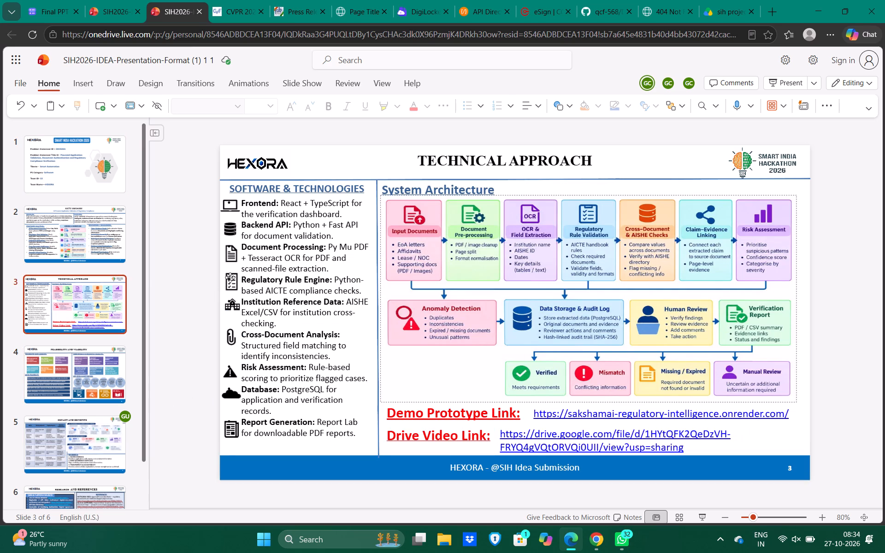
click(87, 249)
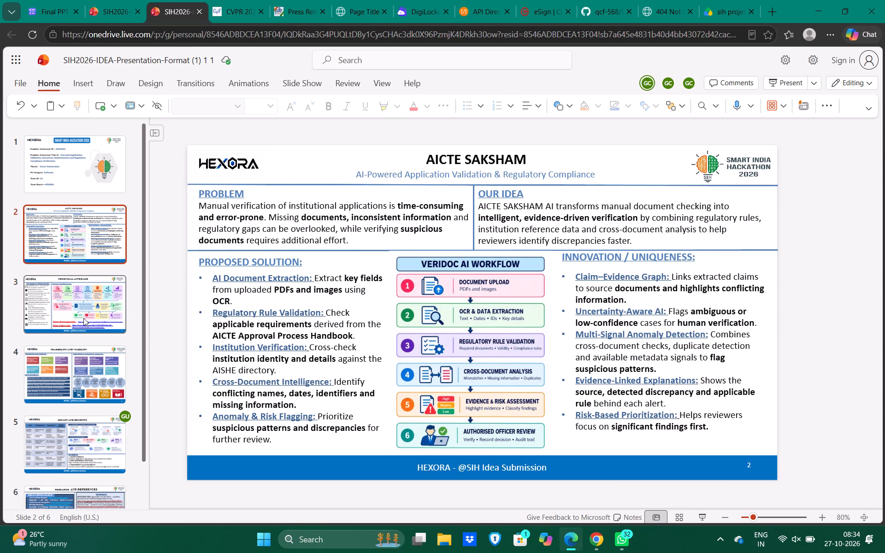
click(83, 318)
click(82, 369)
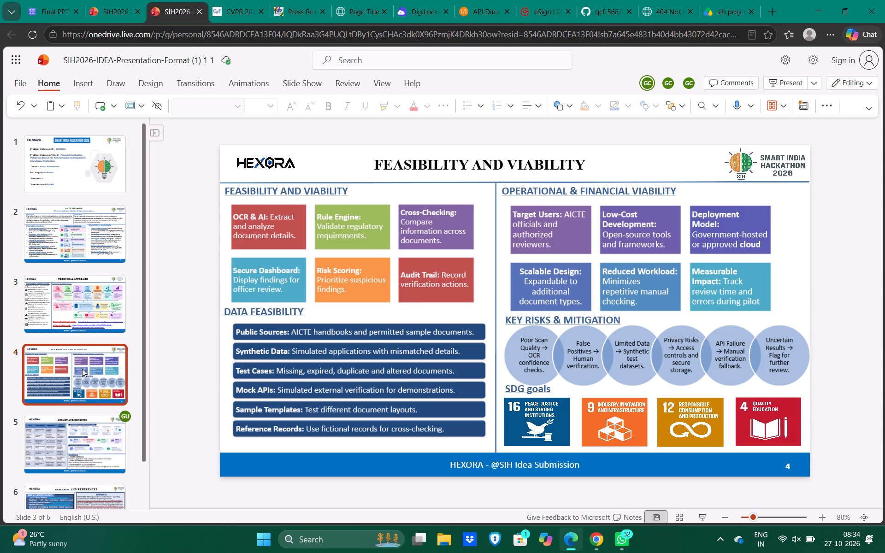
click(68, 447)
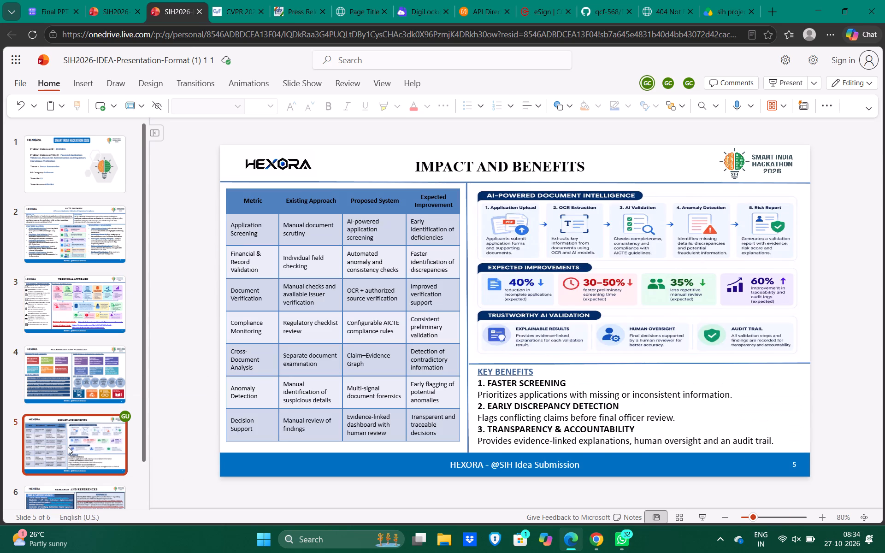
scroll(68, 447, down, 5)
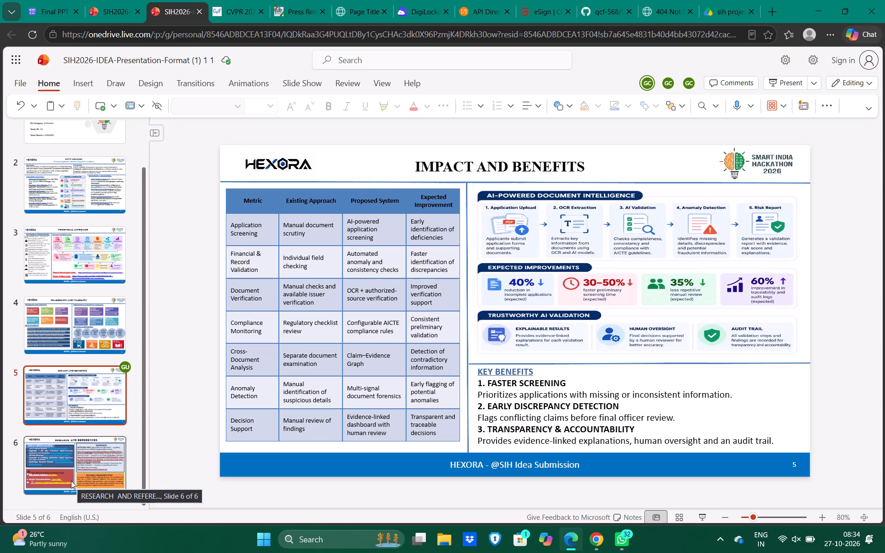
click(71, 481)
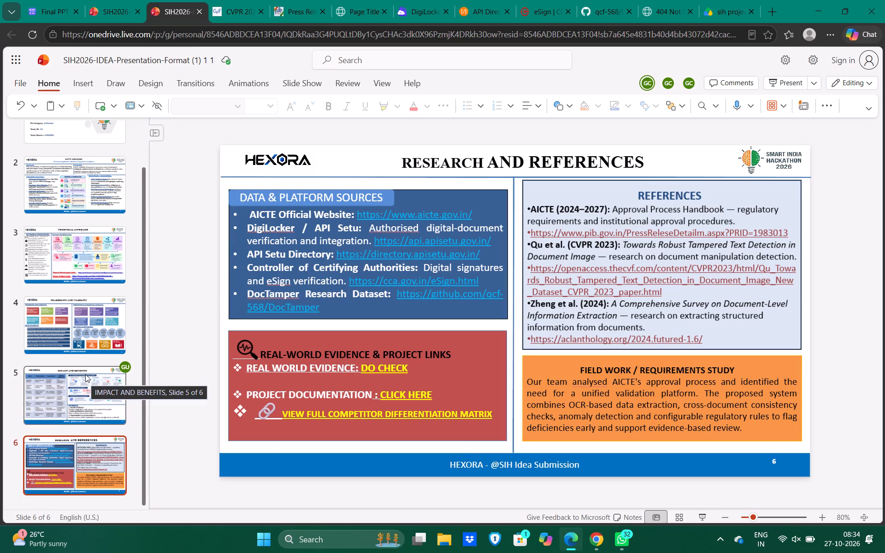
click(86, 406)
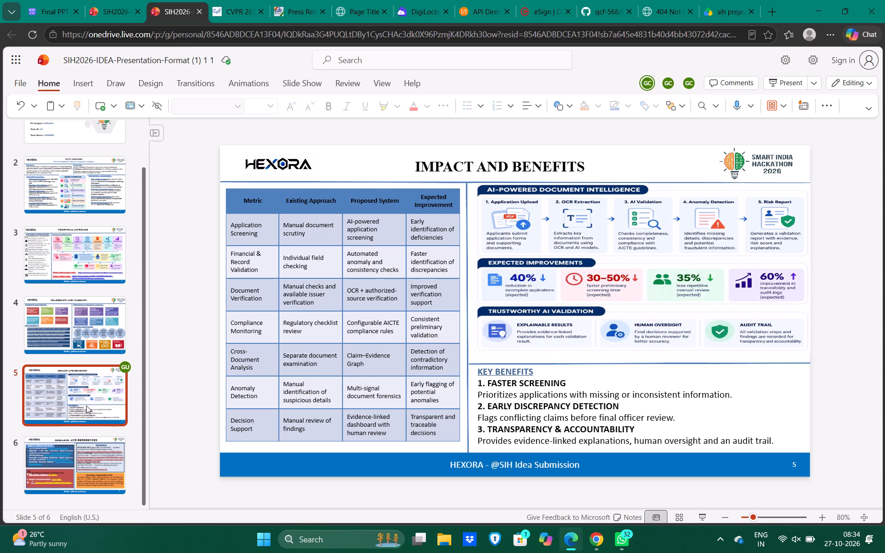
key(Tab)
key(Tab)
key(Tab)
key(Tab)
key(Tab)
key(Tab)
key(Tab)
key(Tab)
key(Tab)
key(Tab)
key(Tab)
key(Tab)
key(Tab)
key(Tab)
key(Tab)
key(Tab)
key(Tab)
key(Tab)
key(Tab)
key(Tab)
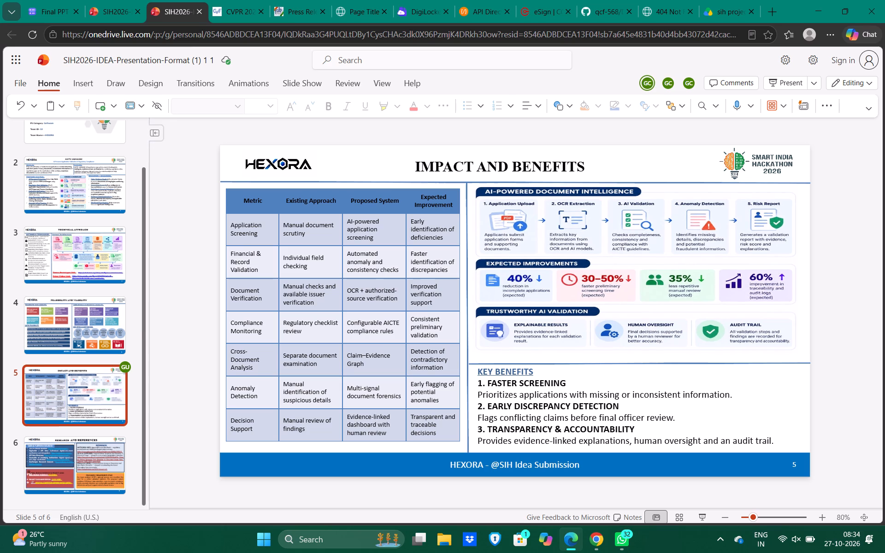
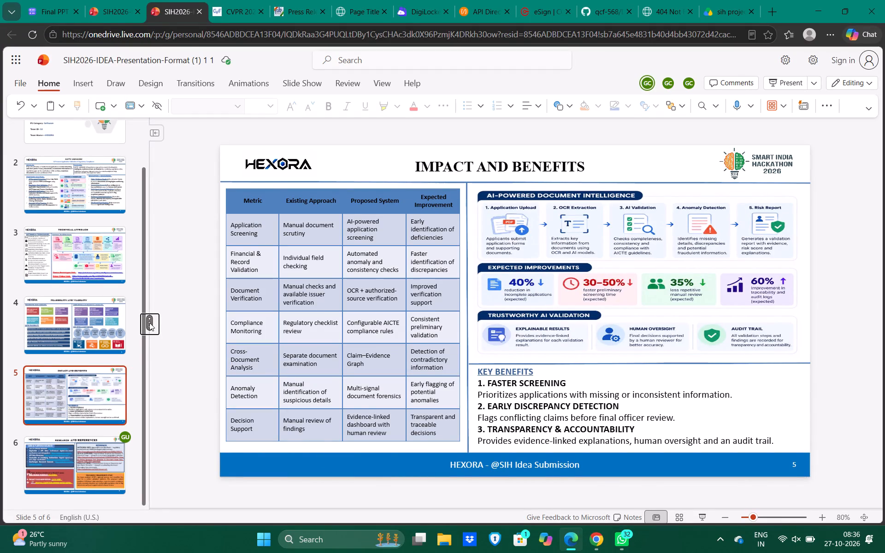
drag(148, 324, 129, 359)
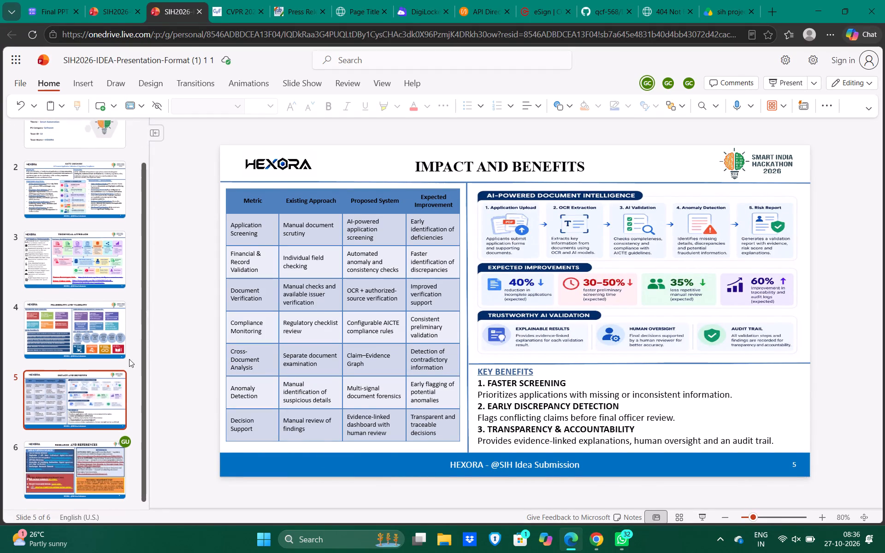
drag(129, 359, 156, 189)
scroll(73, 201, up, 5)
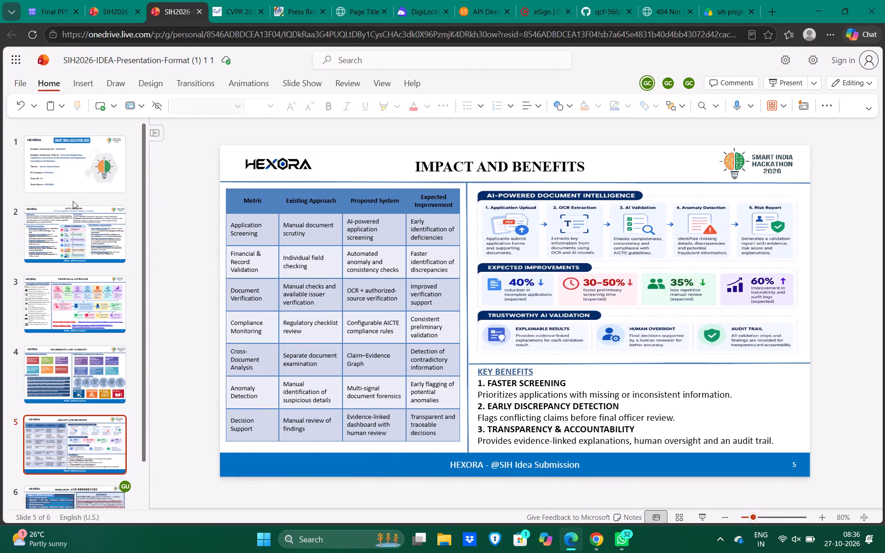
click(82, 180)
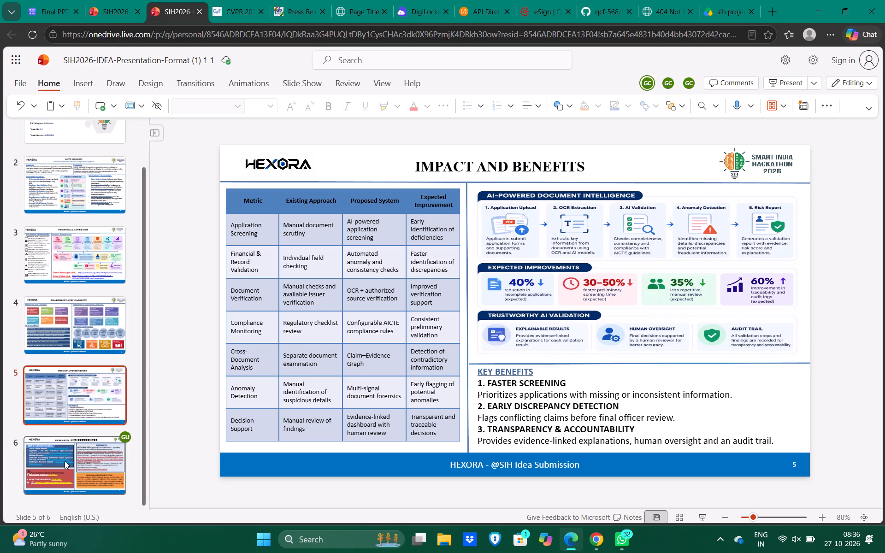
click(65, 461)
scroll(98, 311, up, 6)
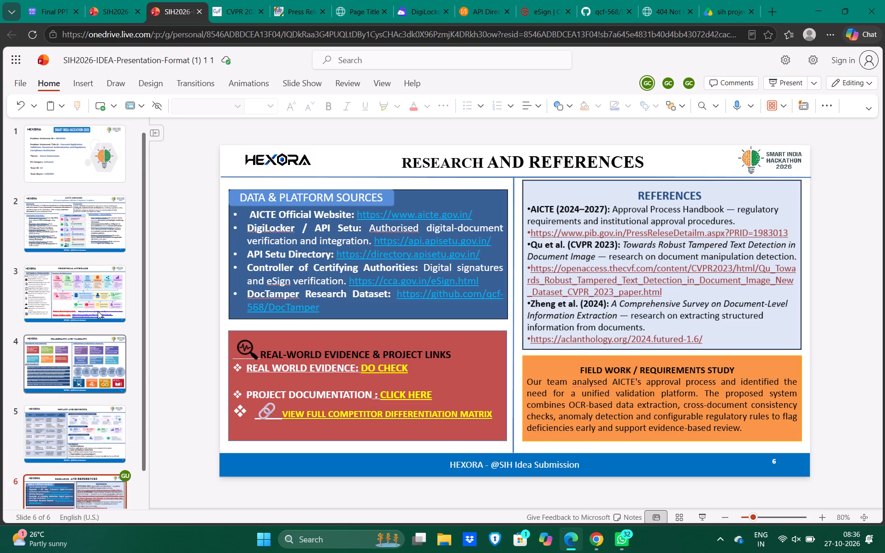
scroll(84, 417, down, 6)
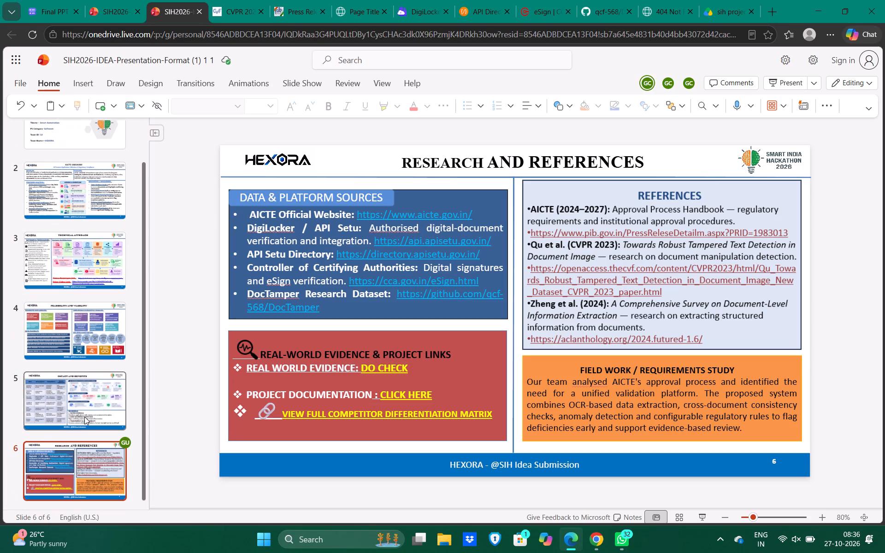
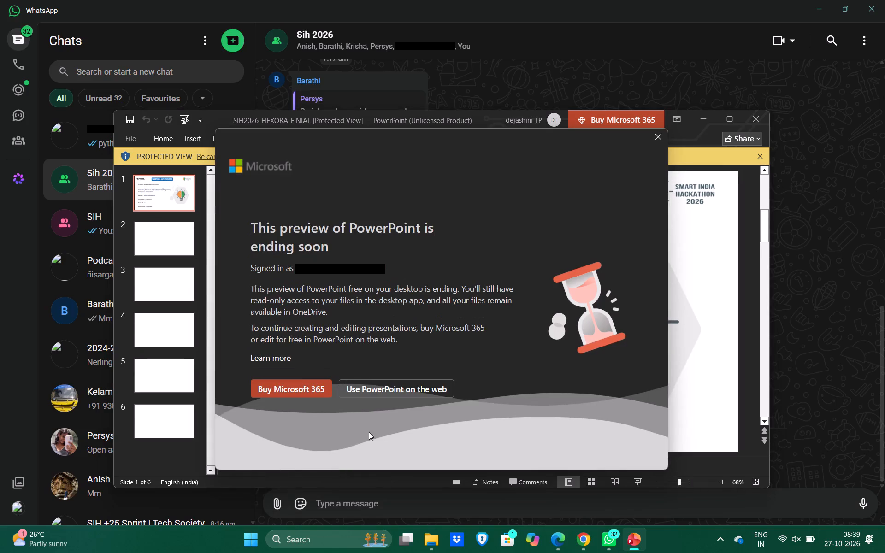
Dismiss the Microsoft 365 purchase and free-trial prompts covering the SIH2026-HEXORA-FINIAL presentation.
click(656, 140)
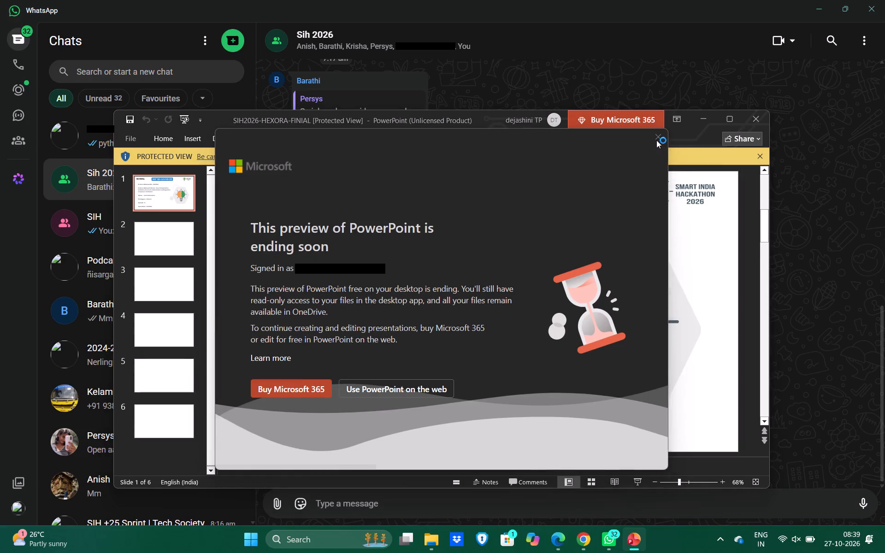
click(677, 154)
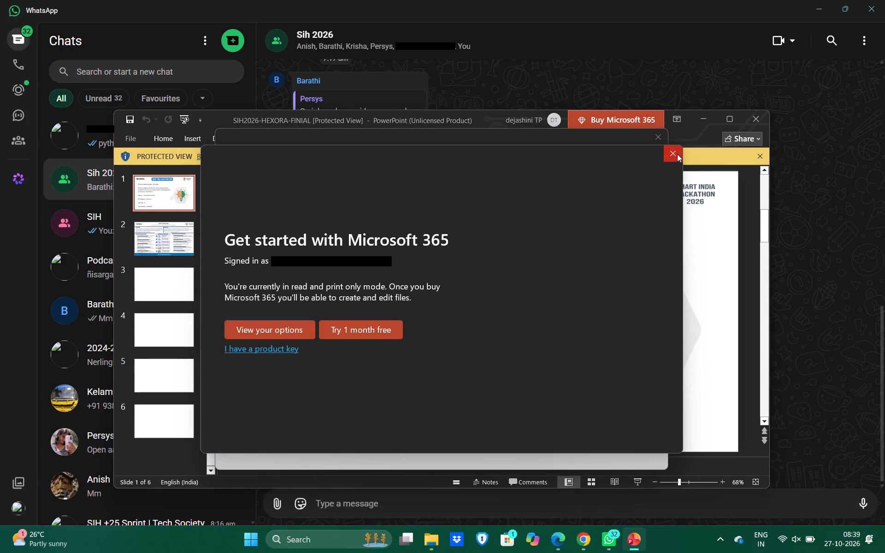
click(677, 154)
click(489, 360)
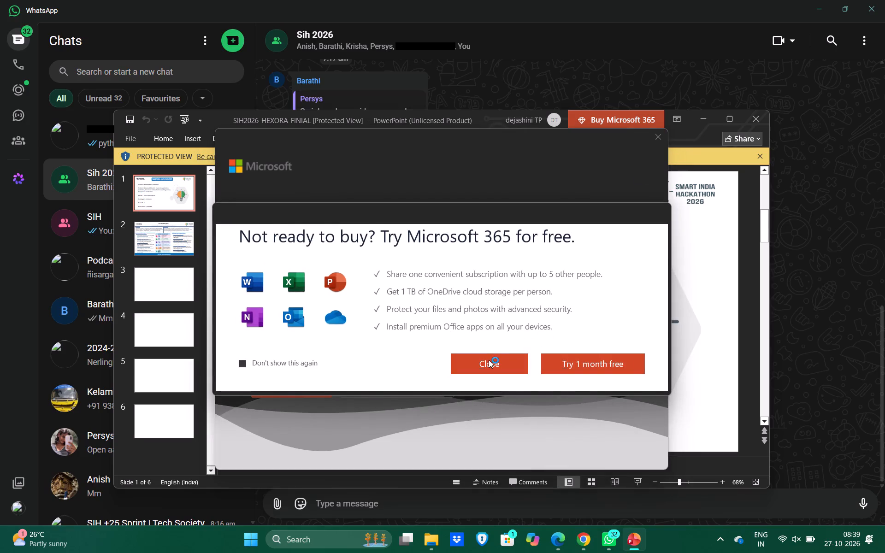
Dismiss the Microsoft 365 trial offer and view the AICTE SAKSHAM slide of SIH2026-HEXORA-FINIAL in a maximized window.
click(655, 134)
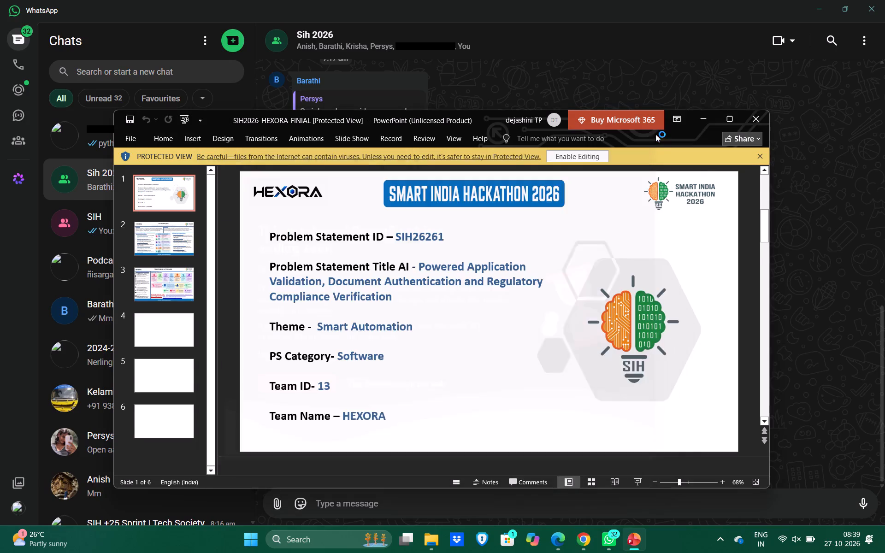
click(155, 259)
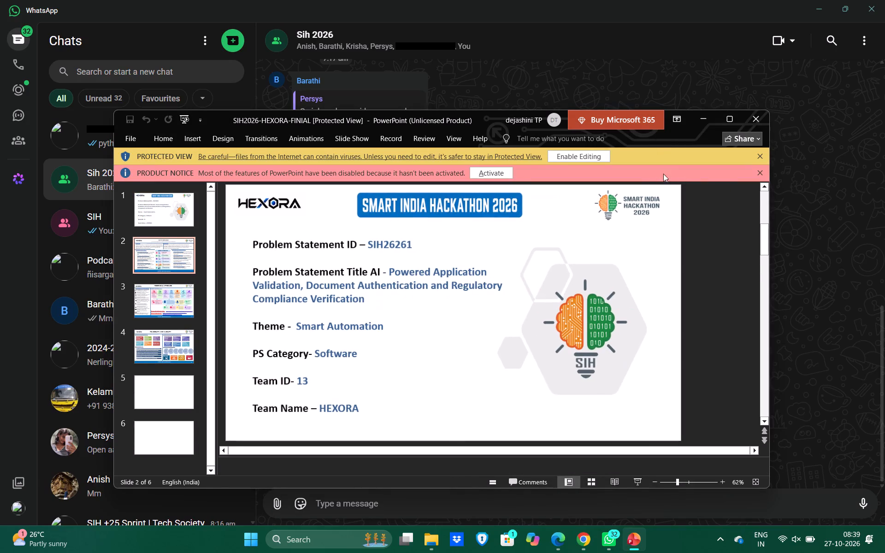
click(734, 121)
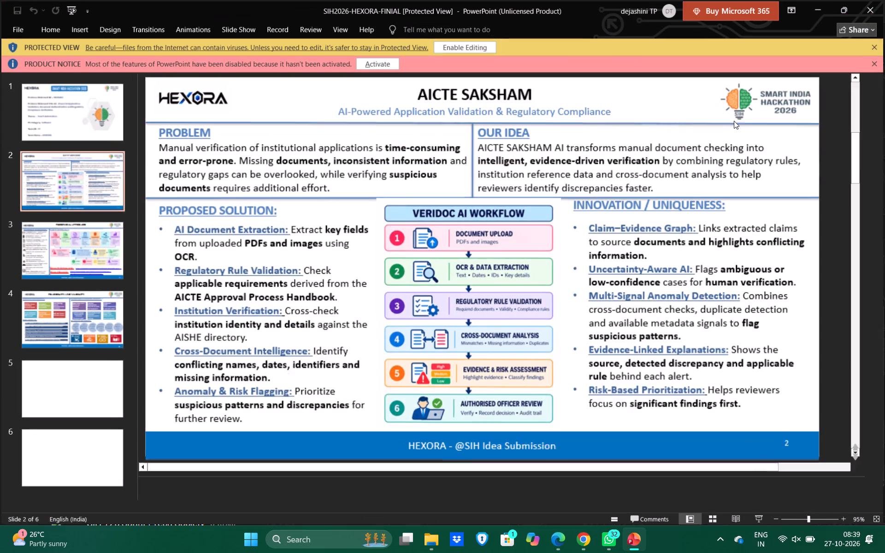
Review the Technical Approach and Feasibility and Viability slides, and move on to the Research and References slide.
click(80, 243)
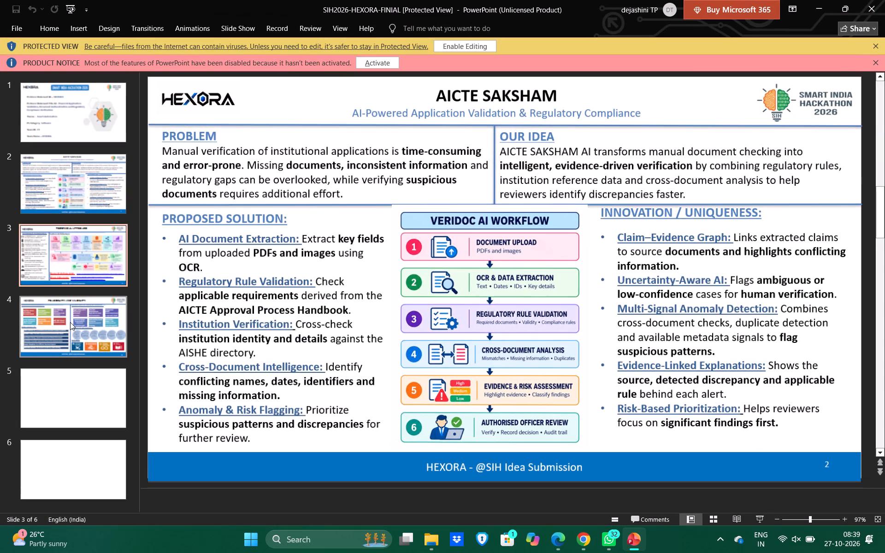
click(70, 322)
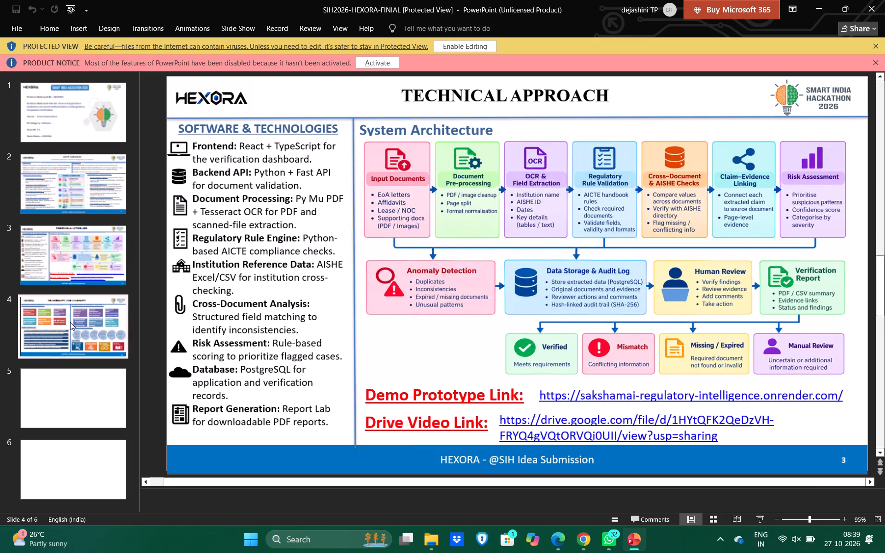
scroll(70, 322, down, 7)
scroll(56, 423, down, 3)
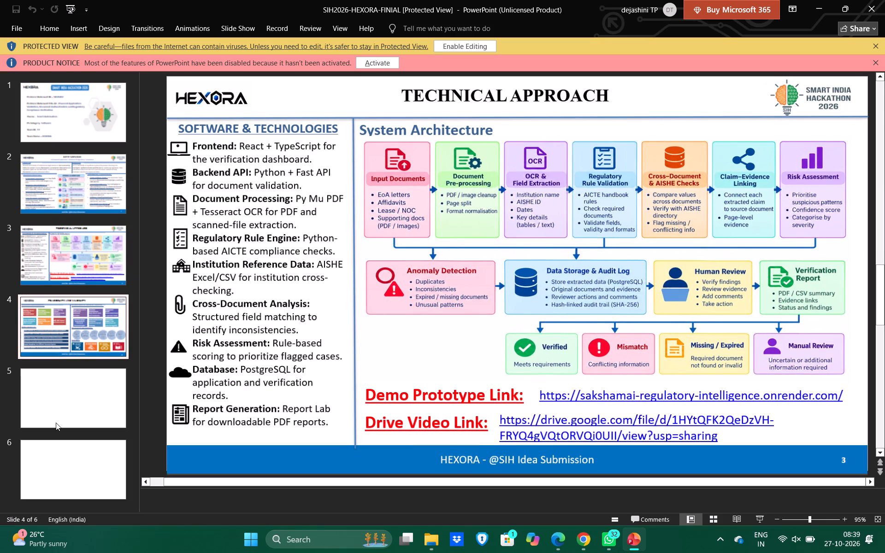
scroll(56, 423, down, 2)
scroll(56, 423, down, 20)
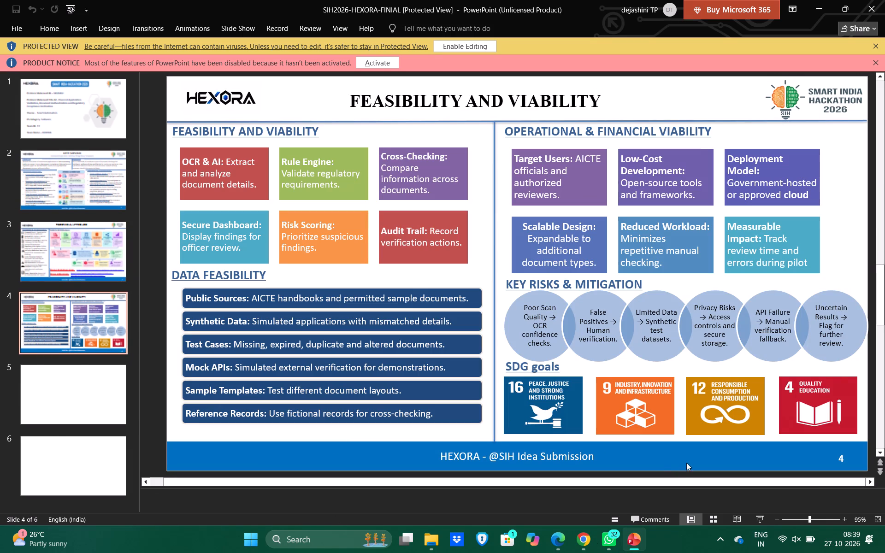
click(803, 551)
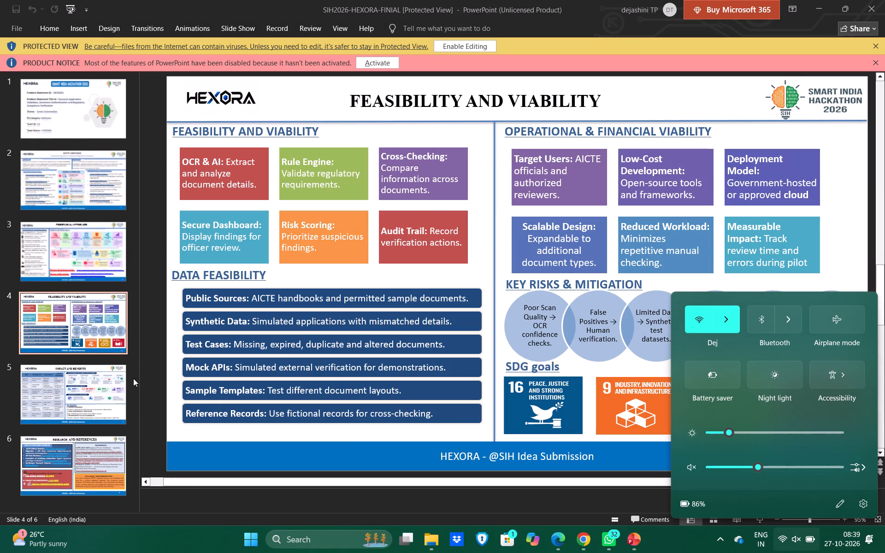
click(85, 384)
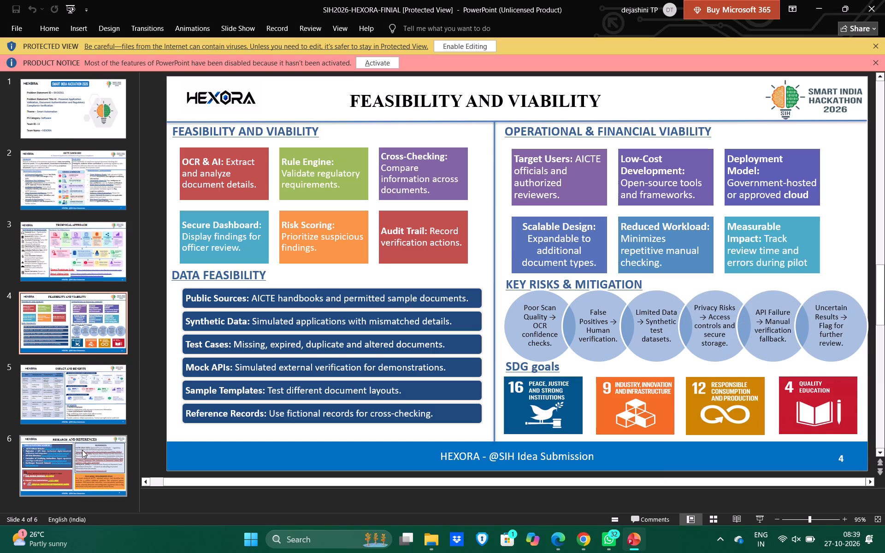
click(82, 451)
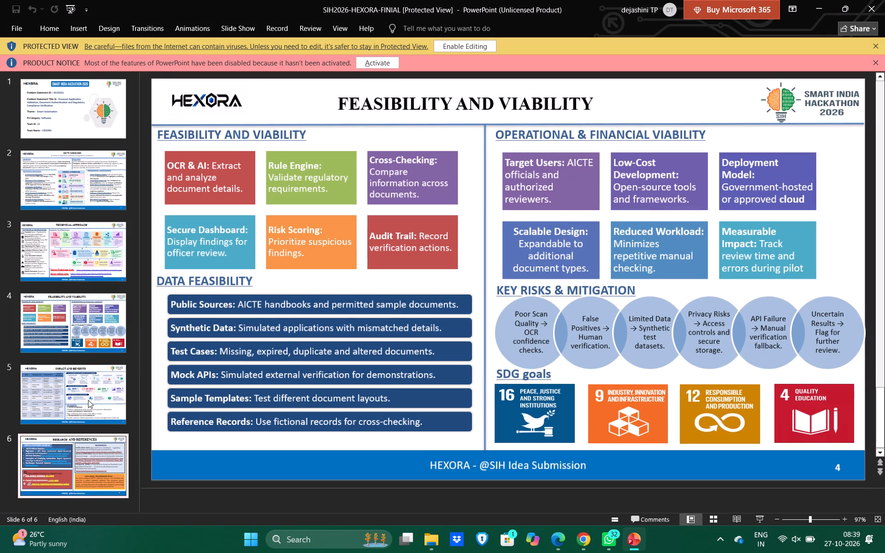
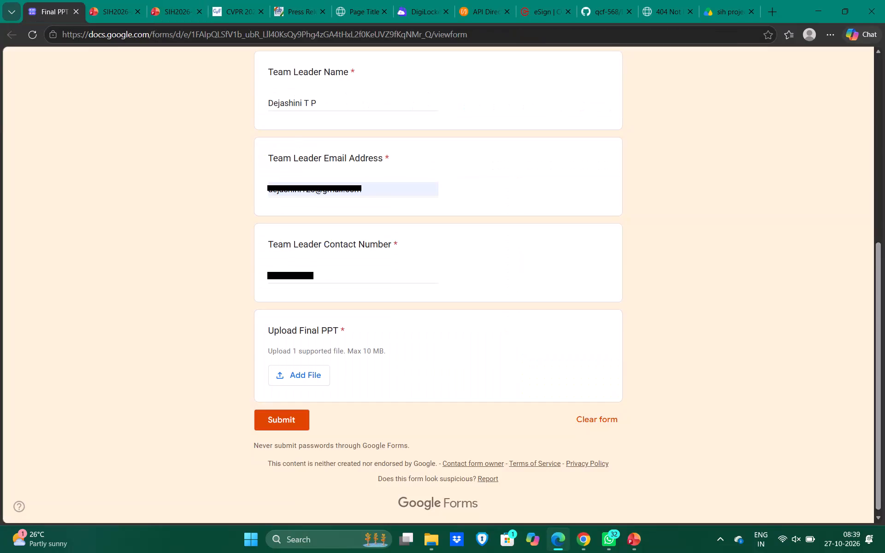
Review the filled-in team and team leader details in the Final PPT Submission form, down to the Upload Final PPT question.
scroll(382, 244, up, 8)
scroll(382, 244, down, 1)
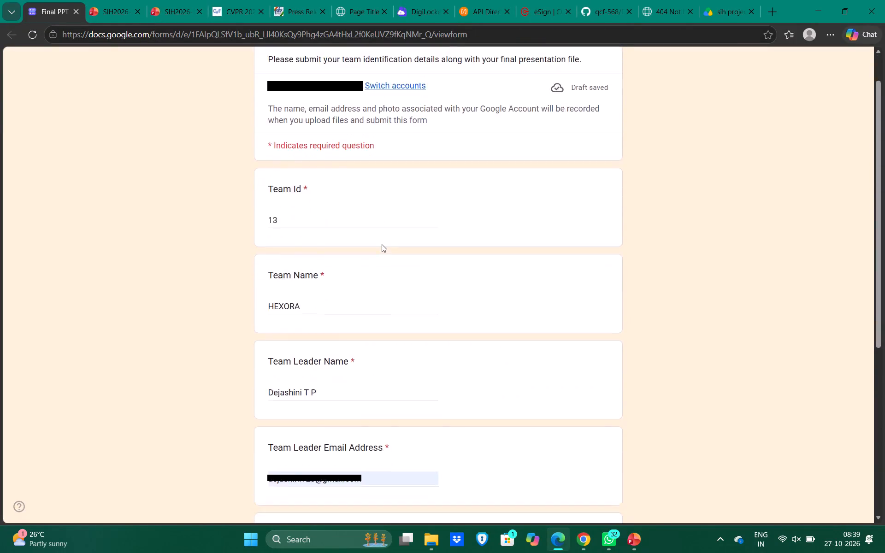
scroll(382, 244, down, 4)
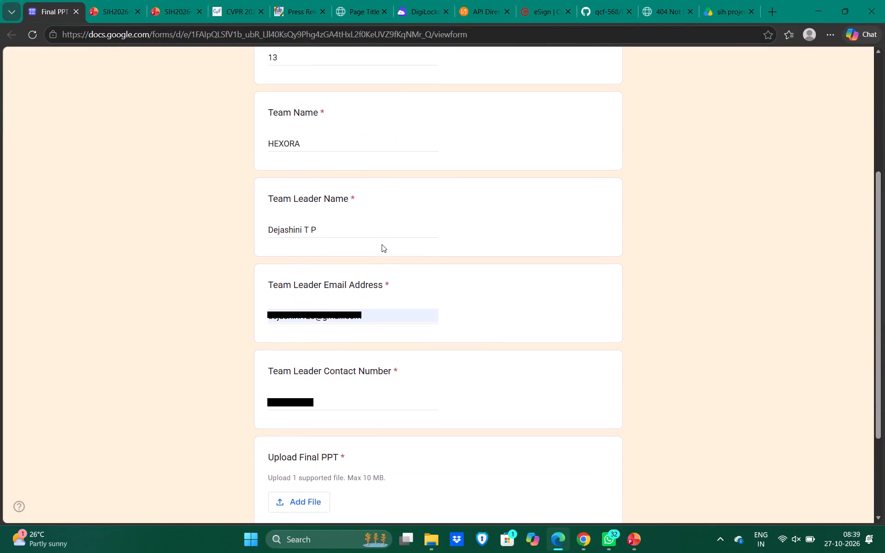
scroll(382, 244, down, 3)
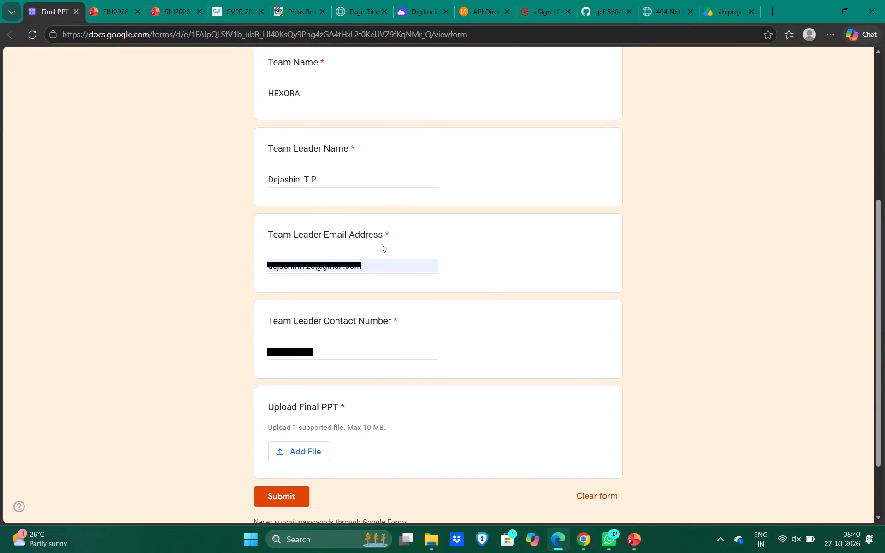
scroll(382, 244, down, 3)
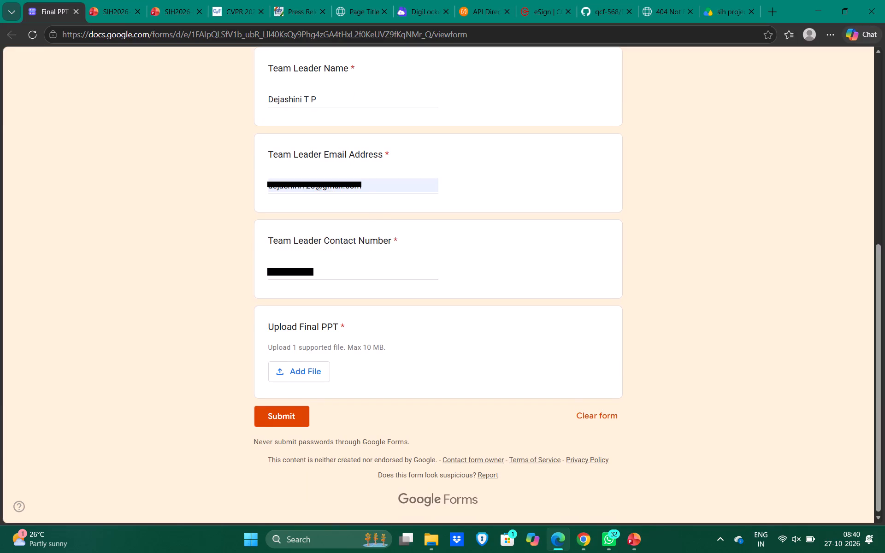
Upload SIH2026-HEXORA-FINIAL from the Downloads folder as the final PPT file in the Final PPT Submission form.
click(307, 371)
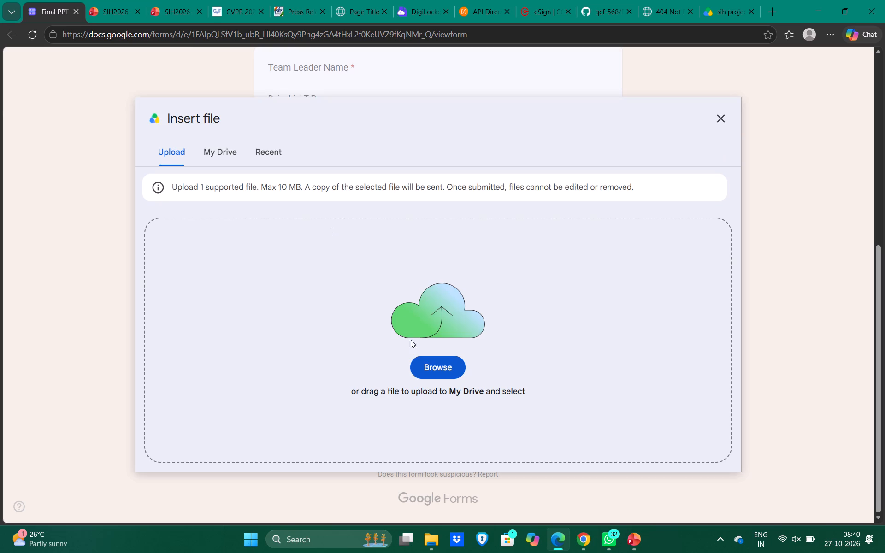
click(447, 367)
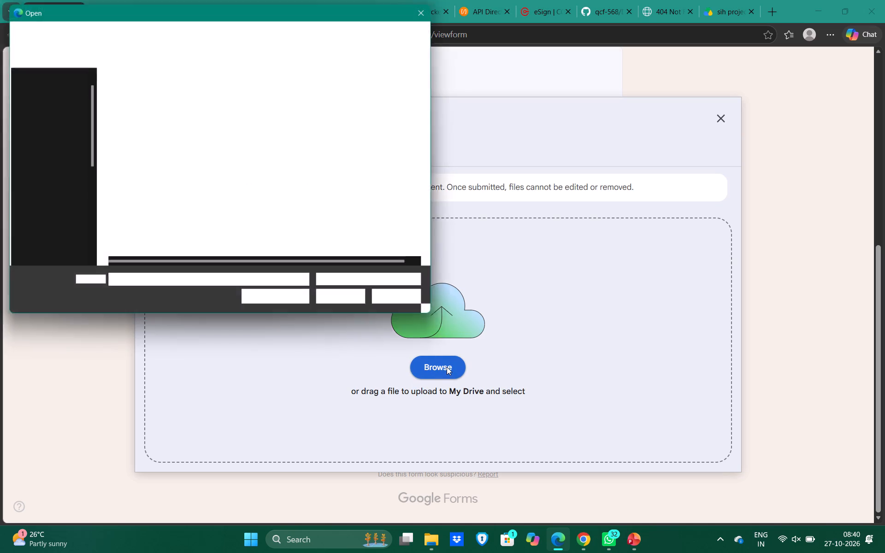
click(236, 103)
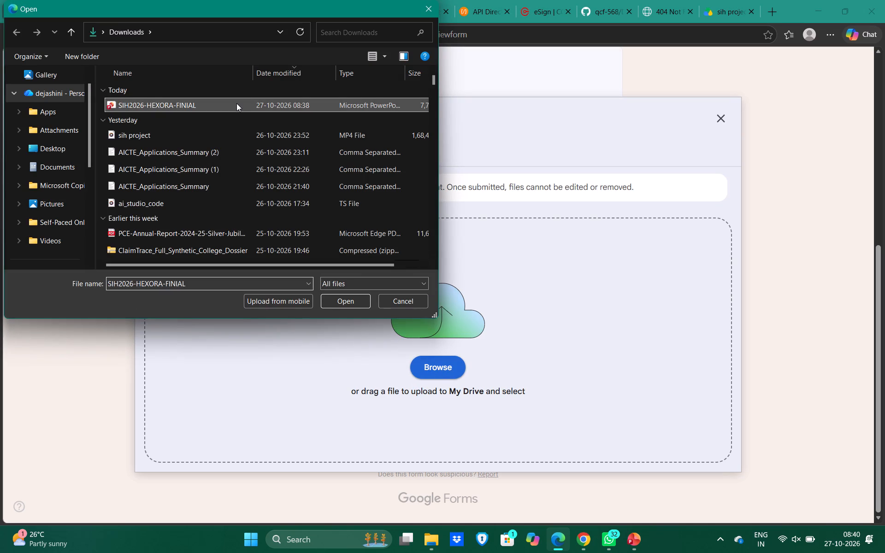
click(236, 103)
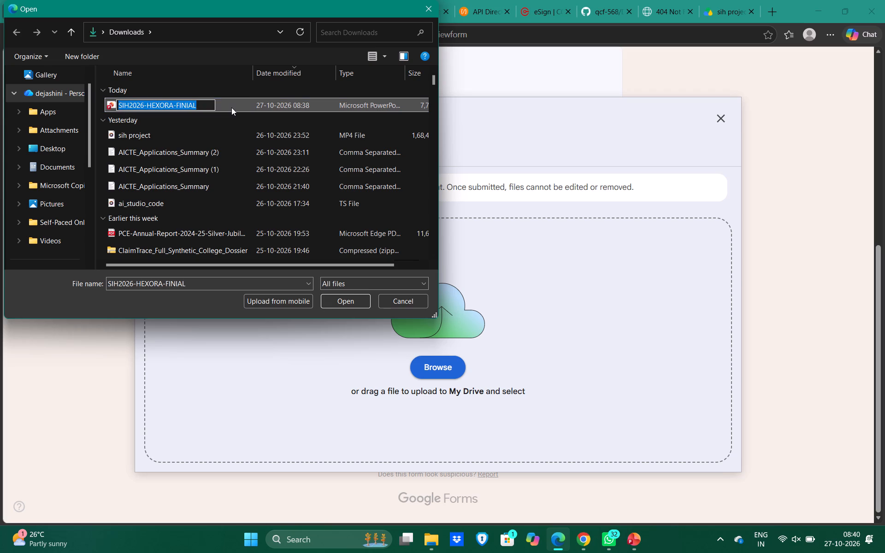
click(231, 107)
click(343, 301)
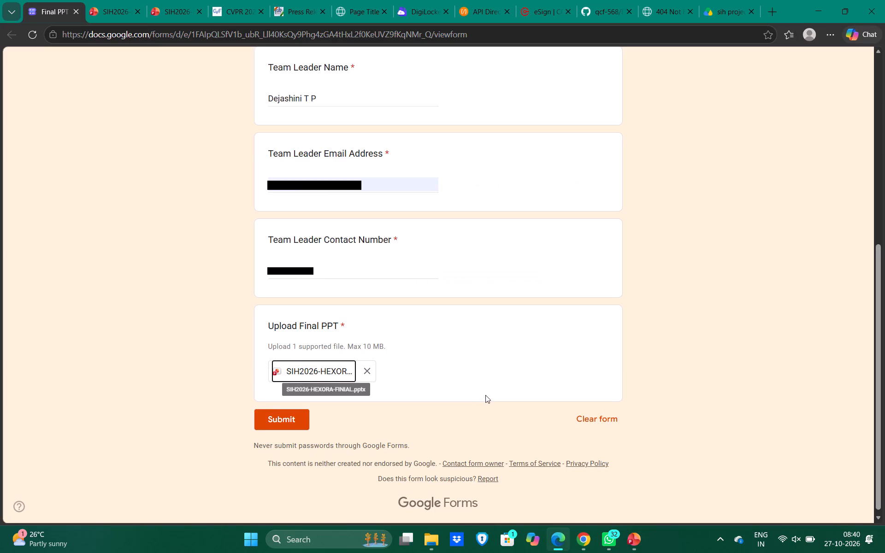
Review the filled-in answers of the Final PPT Submission form and submit it.
scroll(485, 395, up, 9)
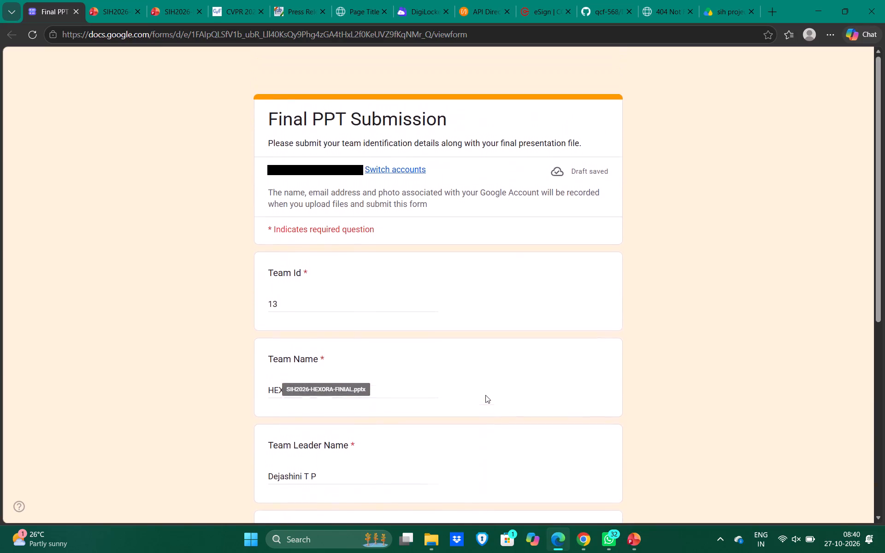
scroll(485, 395, down, 2)
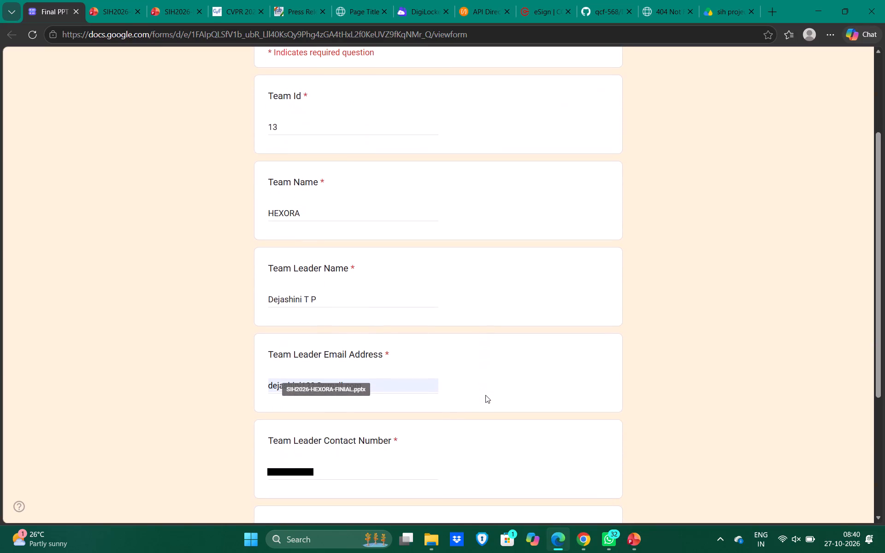
scroll(485, 395, down, 6)
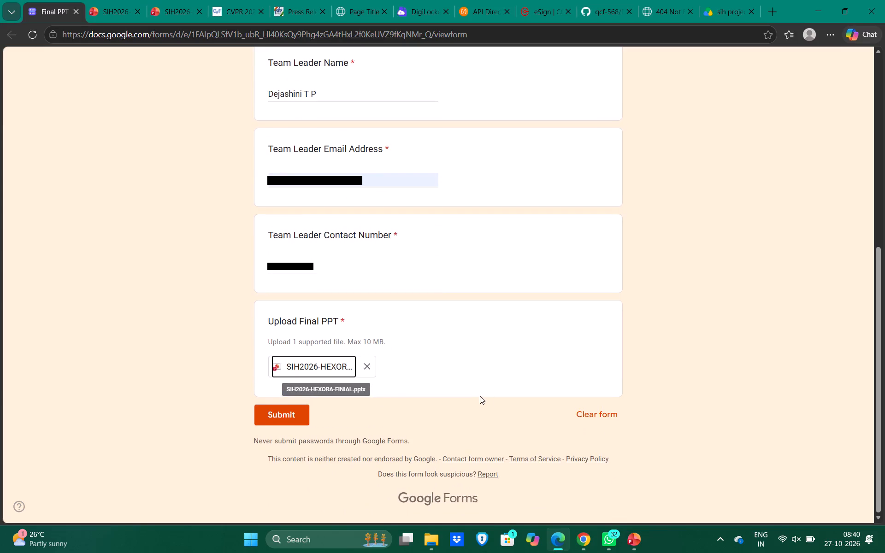
click(278, 417)
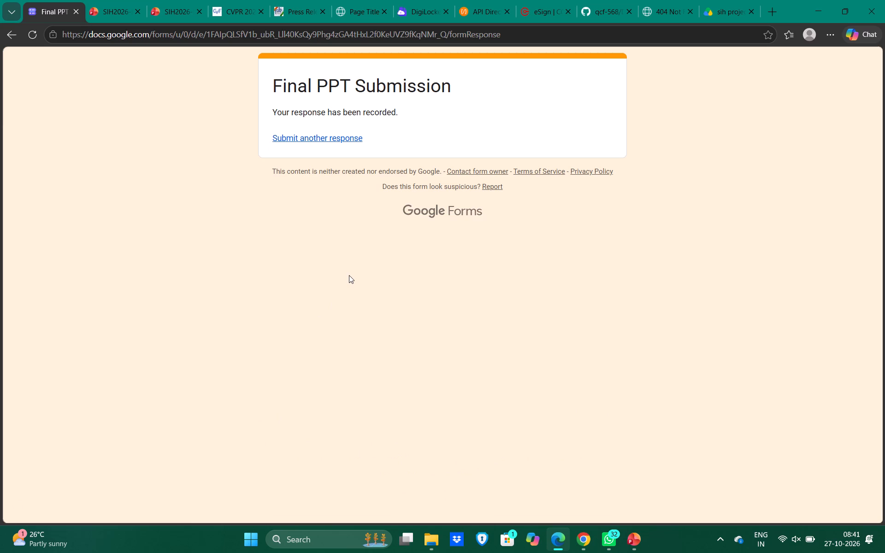
Capture a rectangular screenshot of the browser window showing the form's submission confirmation page.
key(Print)
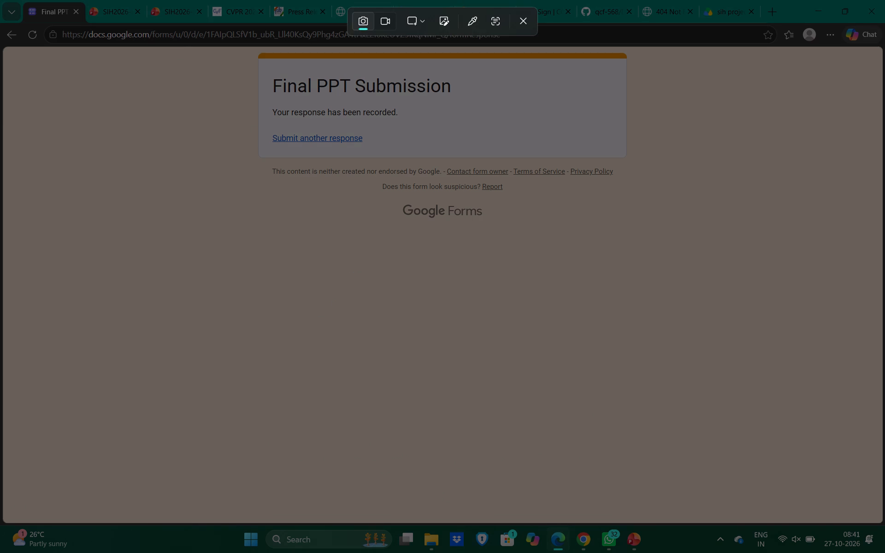
drag(19, 0, 855, 491)
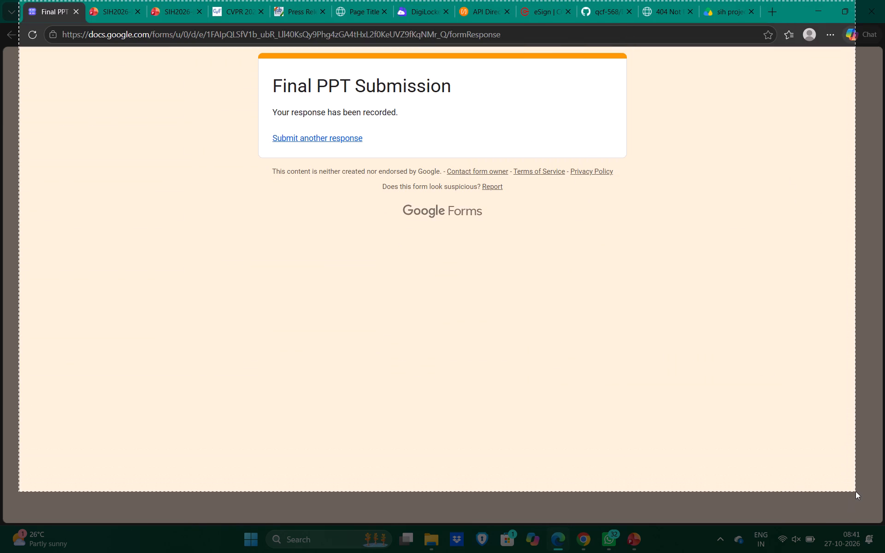
drag(855, 491, 852, 487)
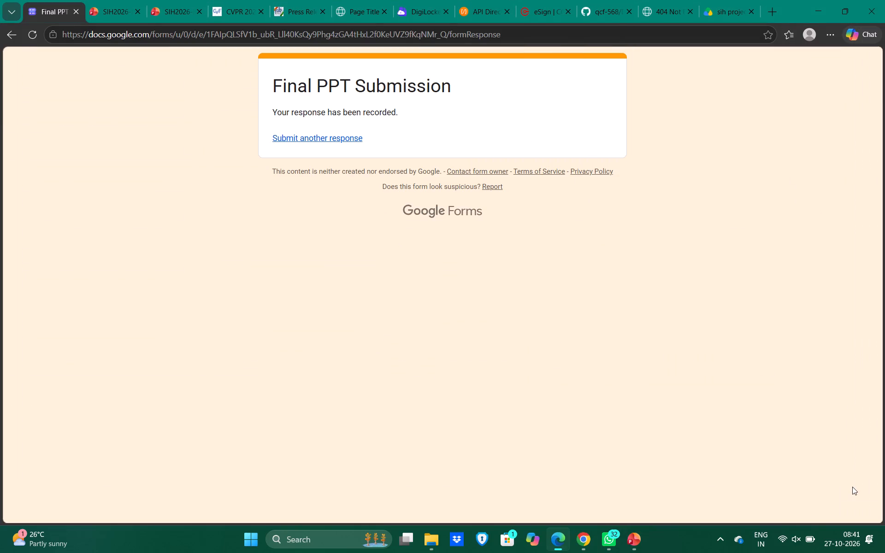